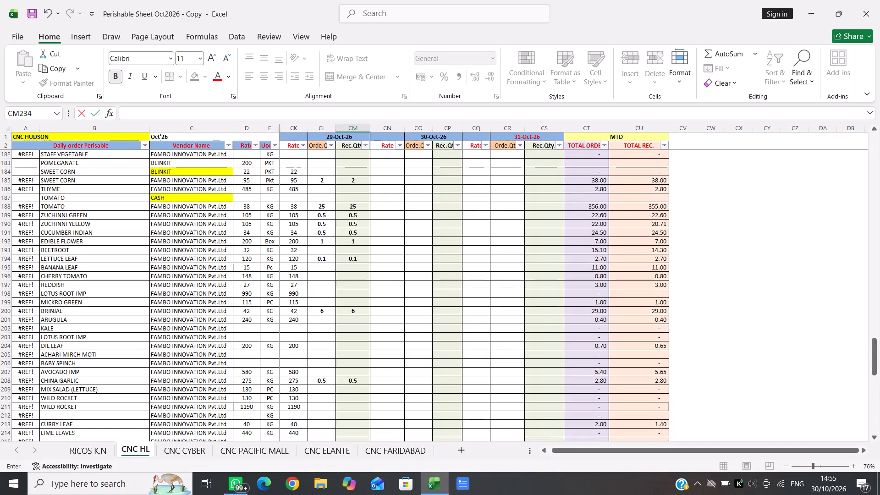
Set the 29-Oct-26 order and received quantities for MADHUSUDAN CREAM from LAXMI DAIRY to 5 each.
scroll(308, 212, up, 7)
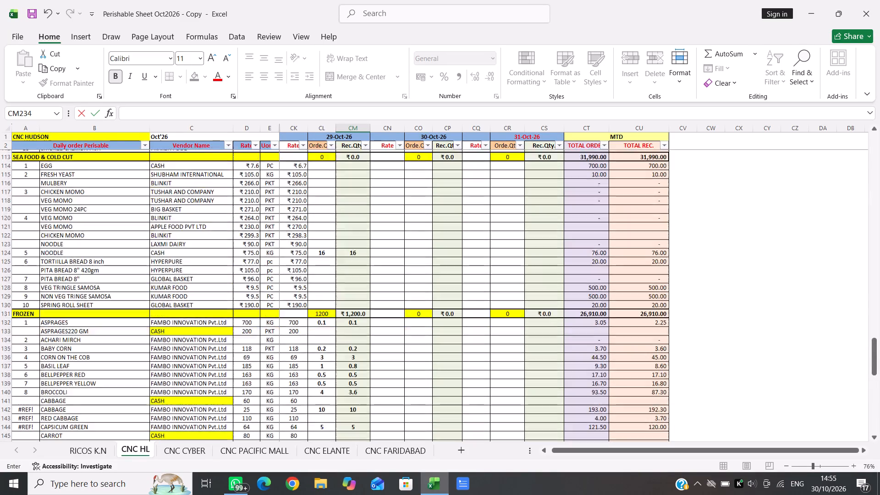
scroll(308, 212, up, 5)
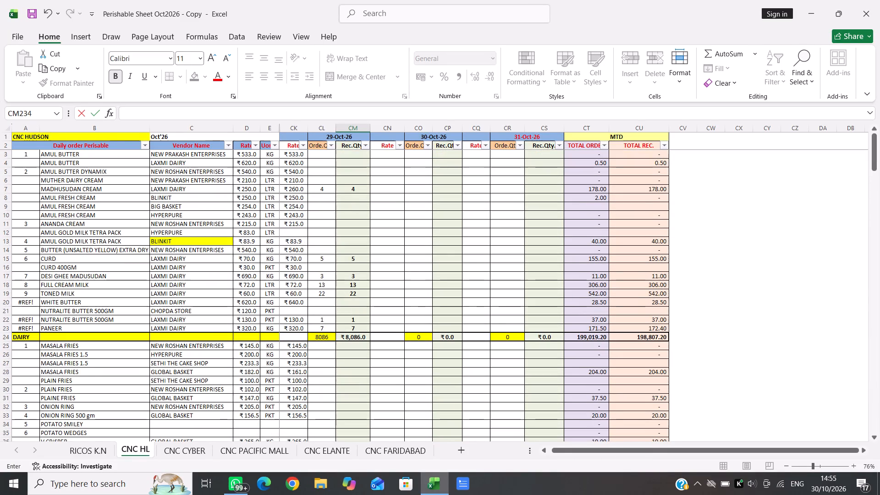
click(324, 190)
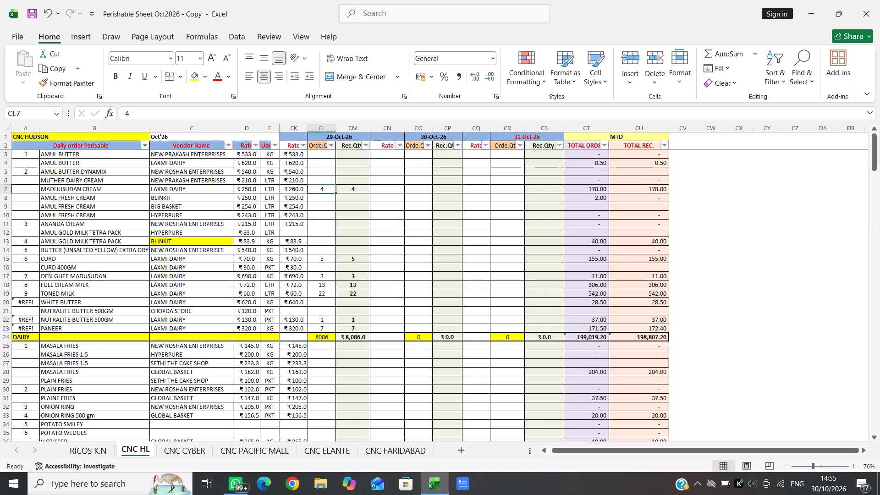
key(5)
key(Right)
key(5)
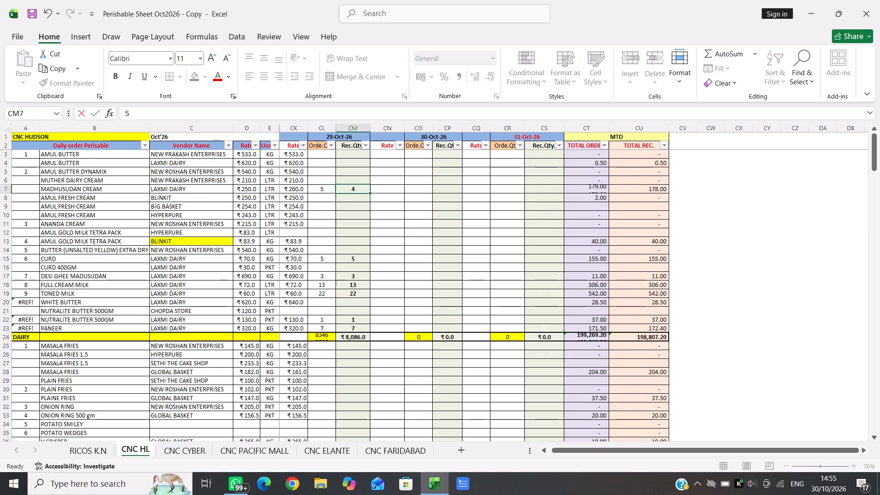
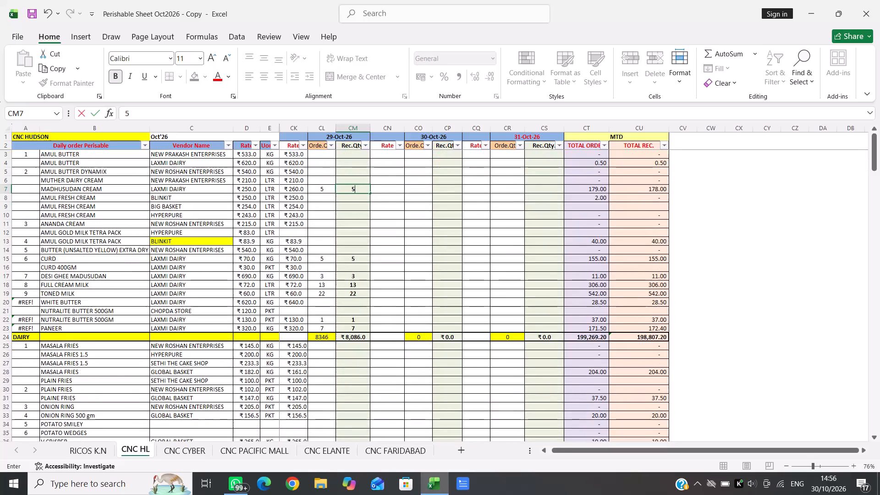
Select the 29-Oct-26 order quantity cell for DIECD MOZZERELLA CHEESE 1KG from SETHI THE CAKE SHOP.
scroll(336, 269, down, 2)
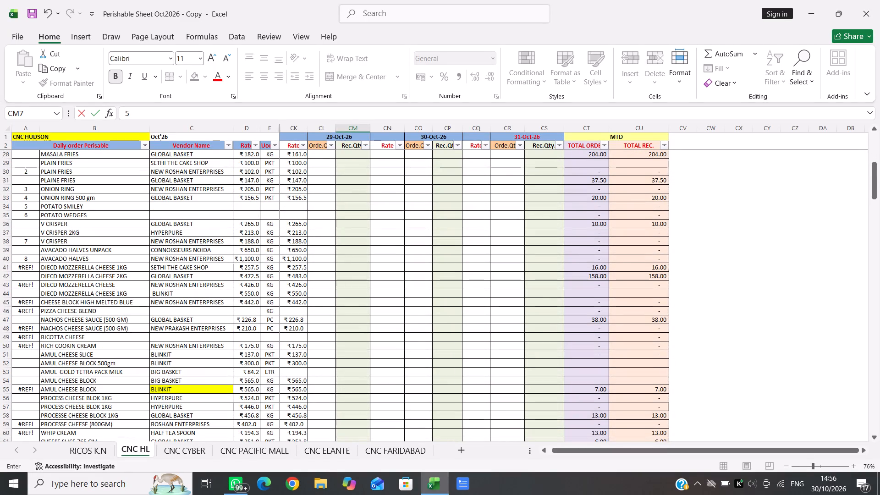
click(319, 263)
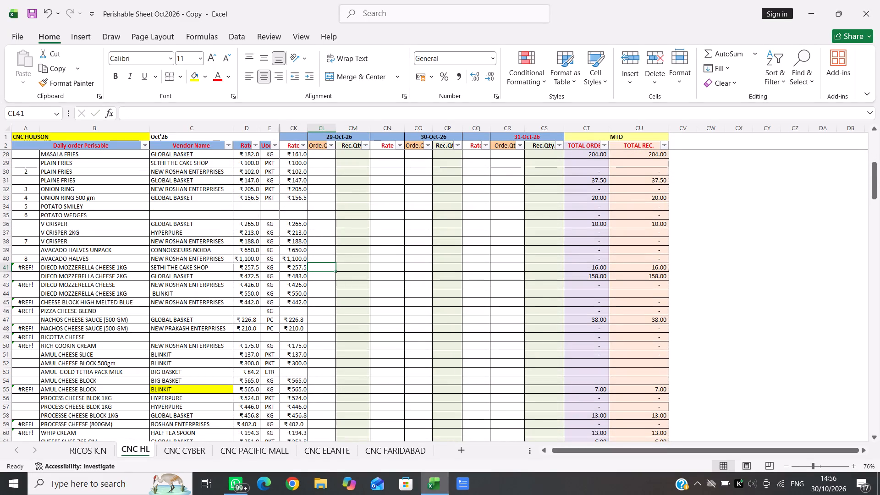
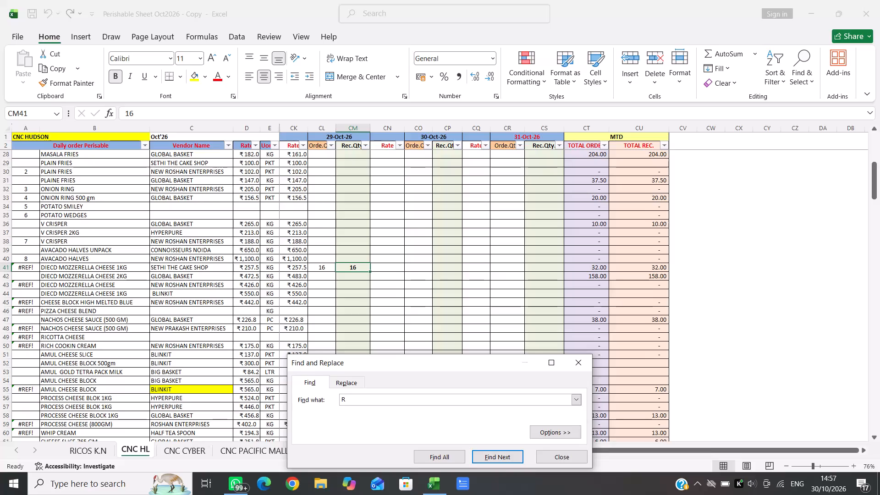
Find the ROTI item in the CNC HL sheet and select its 29-Oct-26 order quantity cell.
text(OTI)
key(Return)
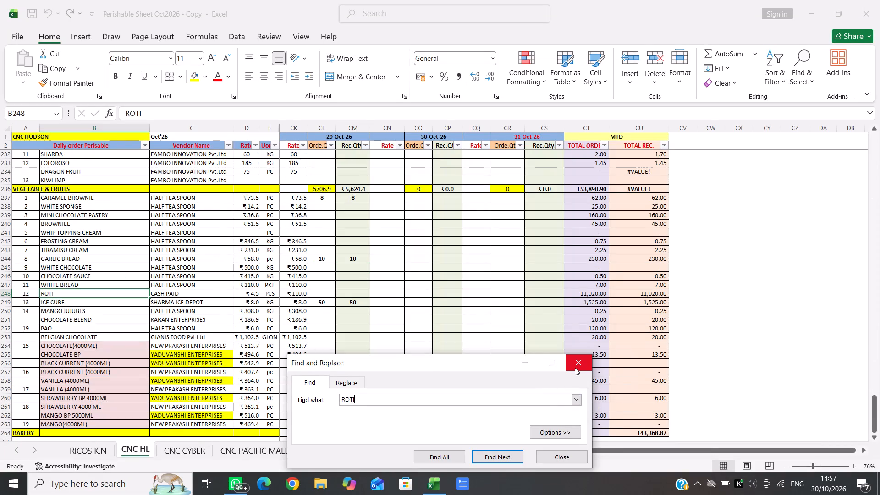
click(575, 368)
key(Right)
key(Right)
key(Right)
key(Right)
key(Right)
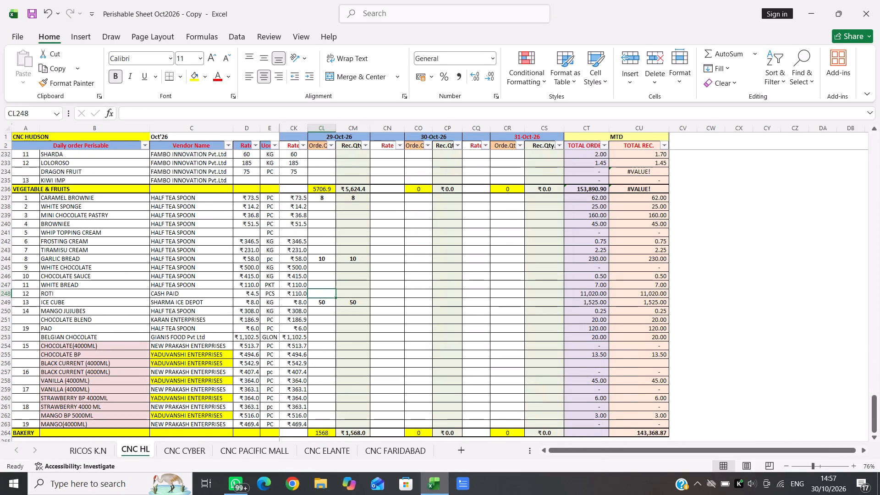
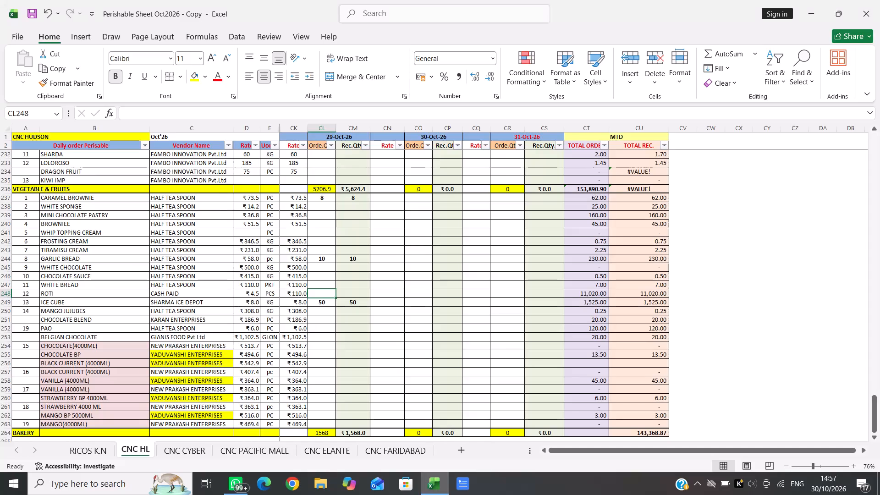
Set the ROTI rate for 29-Oct-26 to 4.5 in the CNC HL sheet.
click(300, 295)
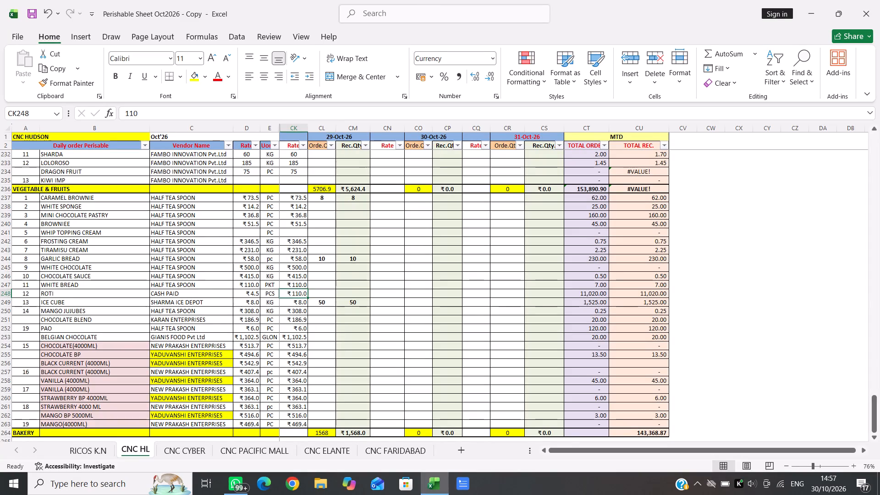
text(4.5)
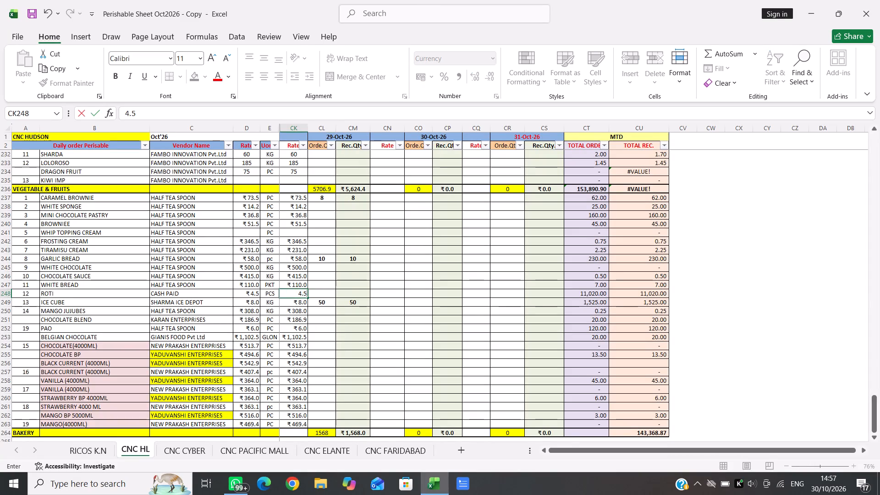
key(Right)
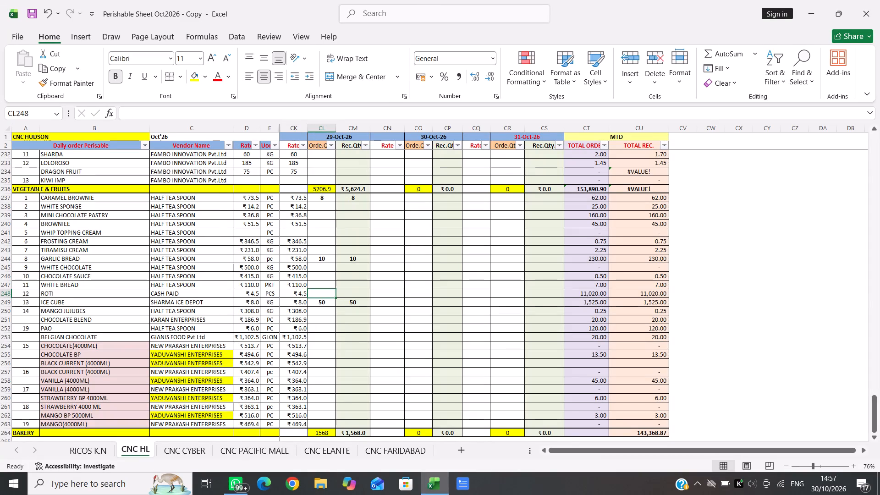
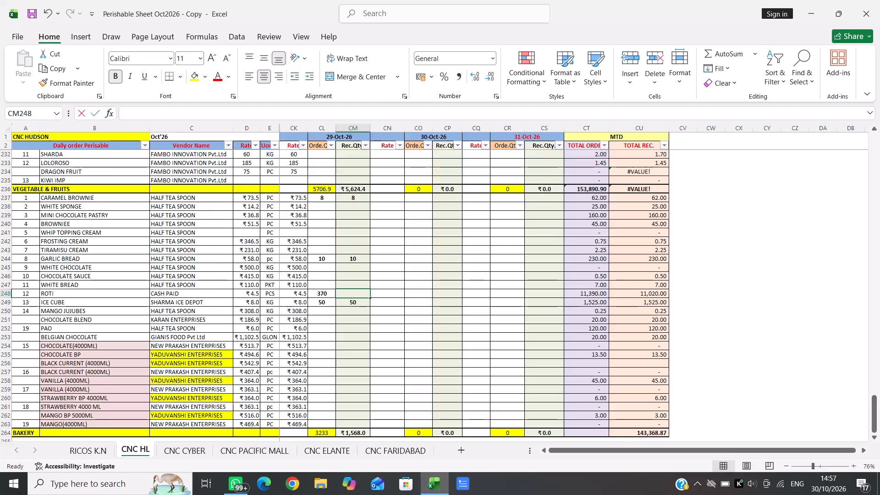
Enter 370 as the 29-Oct-26 received quantity for ROTI in the CNC HL sheet.
key(Right)
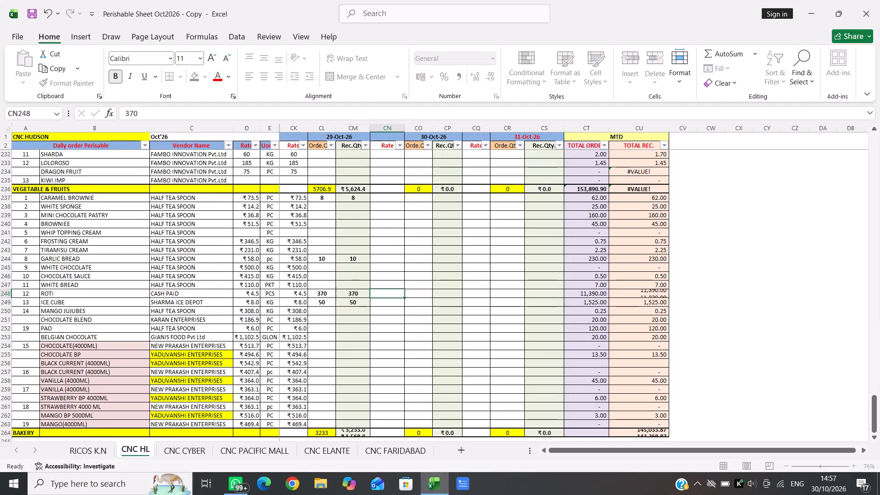
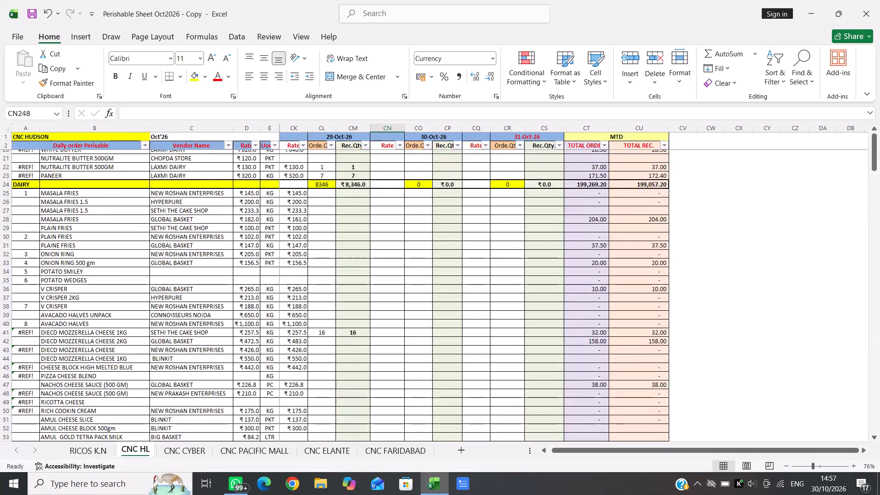
Select the 29-Oct-26 order quantity cell for D LECTA CREAM CHEESE from BLINKIT in the CNC HL sheet.
scroll(300, 295, down, 2)
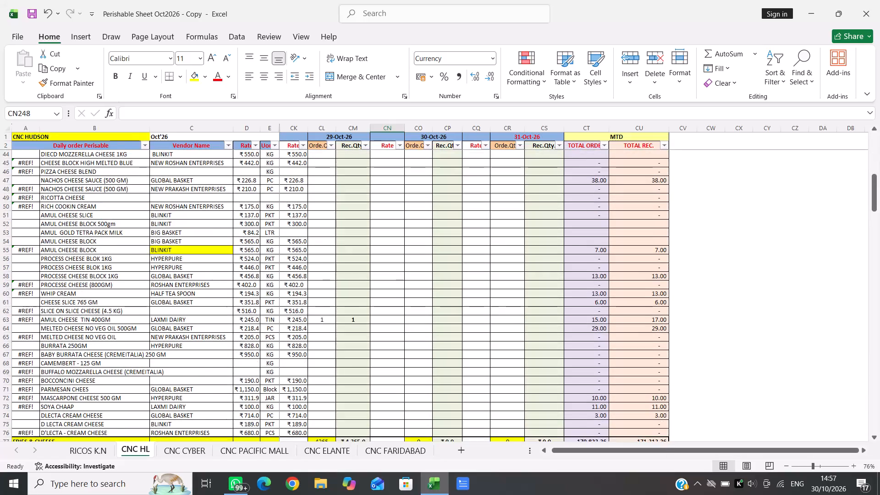
scroll(300, 295, down, 2)
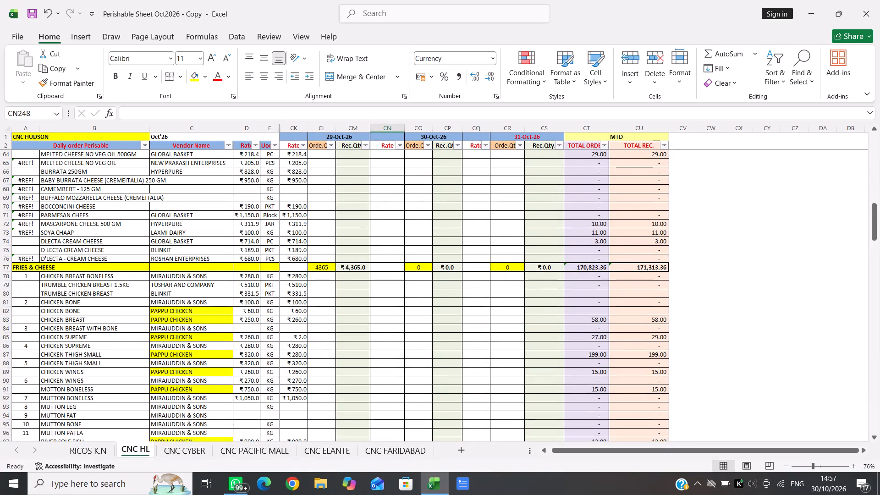
click(322, 248)
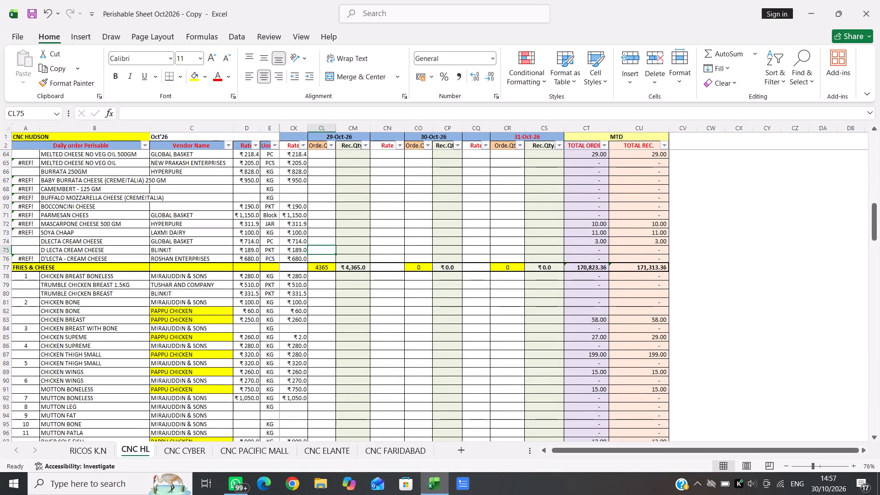
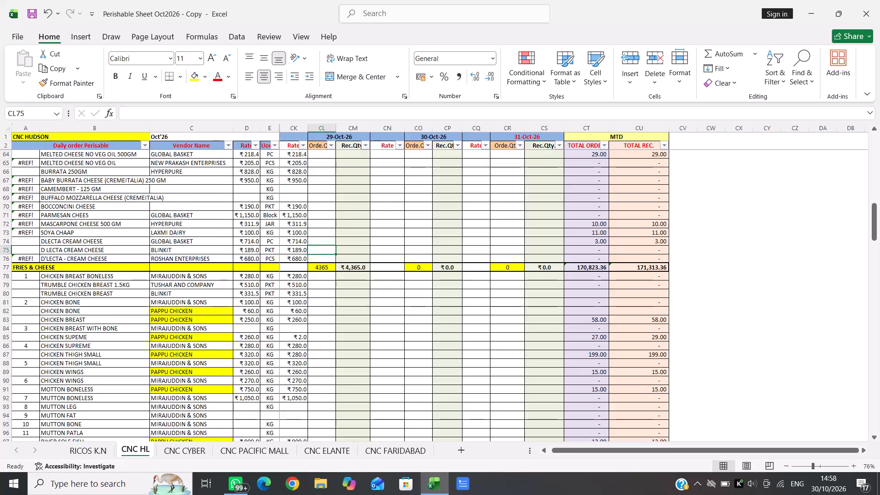
For D LECTA CREAM CHEESE from BLINKIT, set the 29-Oct-26 rate to 243 and both ordered and received quantities to 1.
click(294, 249)
text(243)
key(Right)
key(1)
key(Right)
key(1)
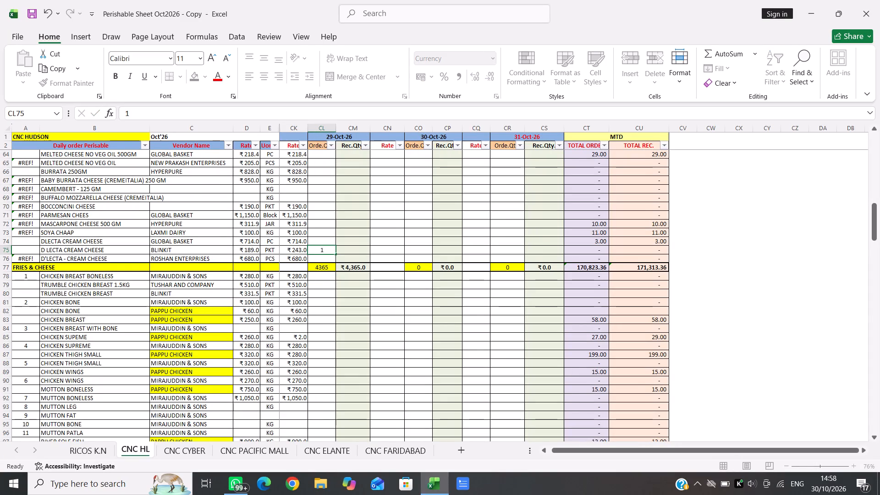
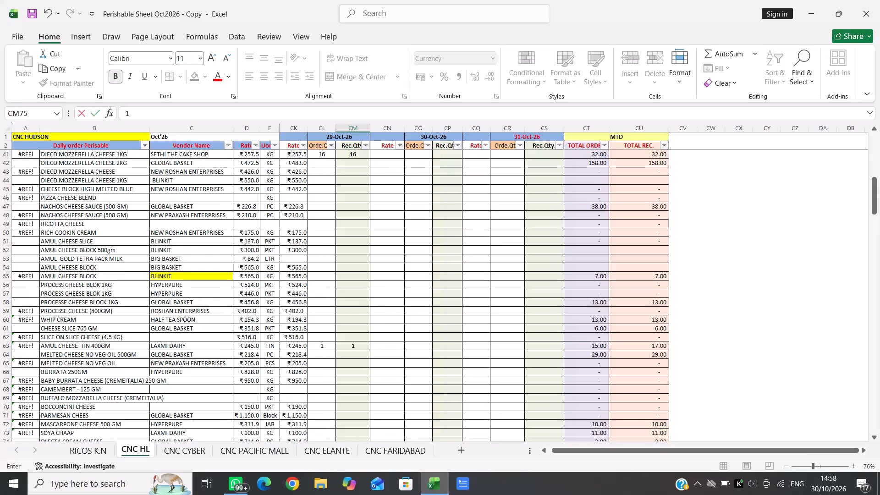
Select the 29-Oct-26 ordered quantity cell for AMUL CHEESE BLOCK from BLINKIT.
click(323, 278)
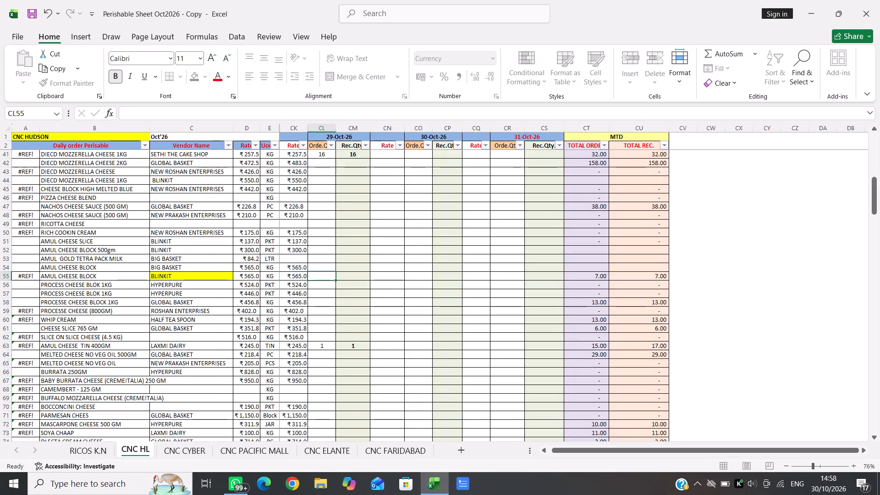
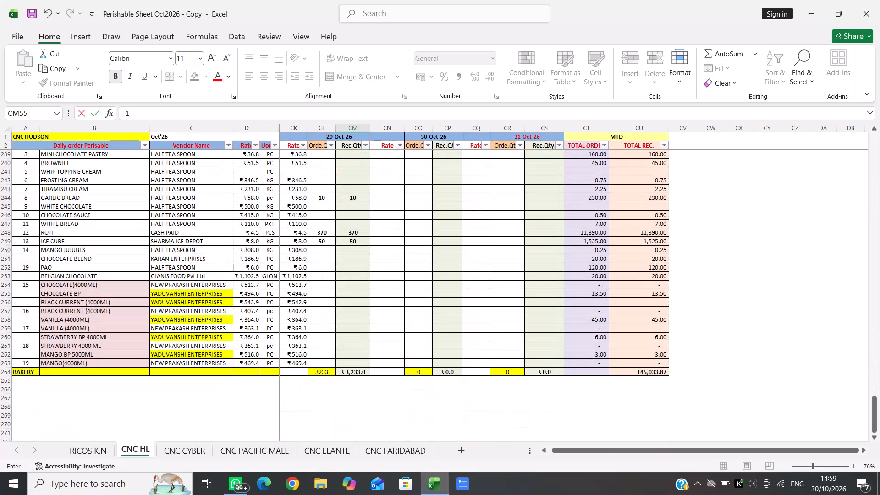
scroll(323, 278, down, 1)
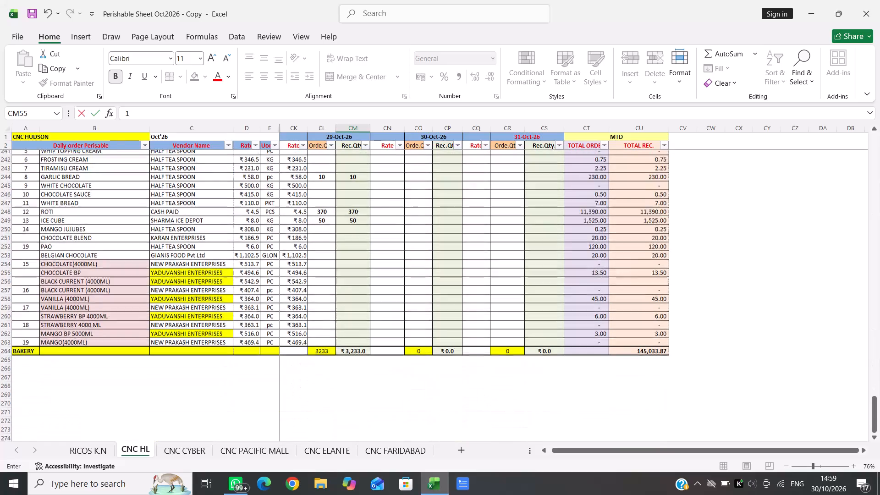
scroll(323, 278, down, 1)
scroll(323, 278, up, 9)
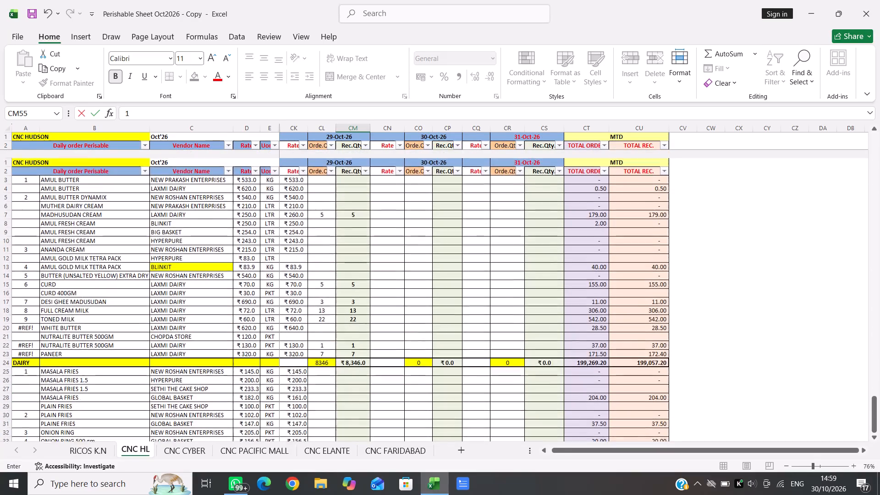
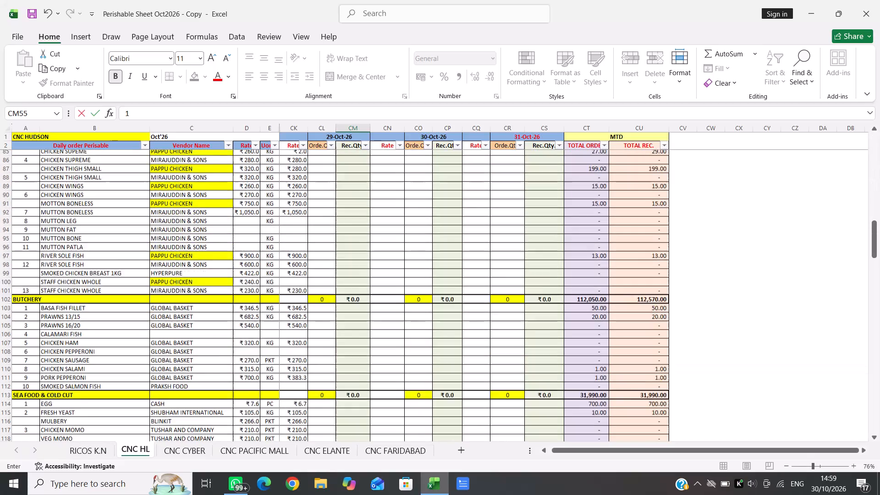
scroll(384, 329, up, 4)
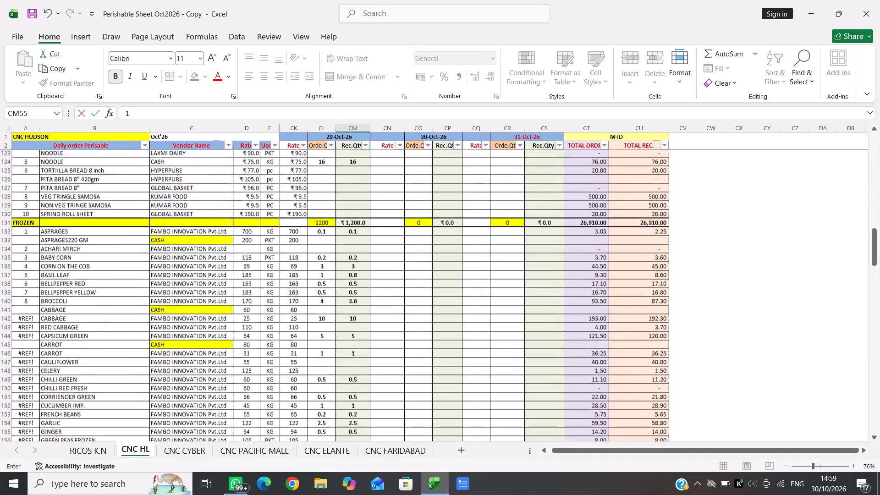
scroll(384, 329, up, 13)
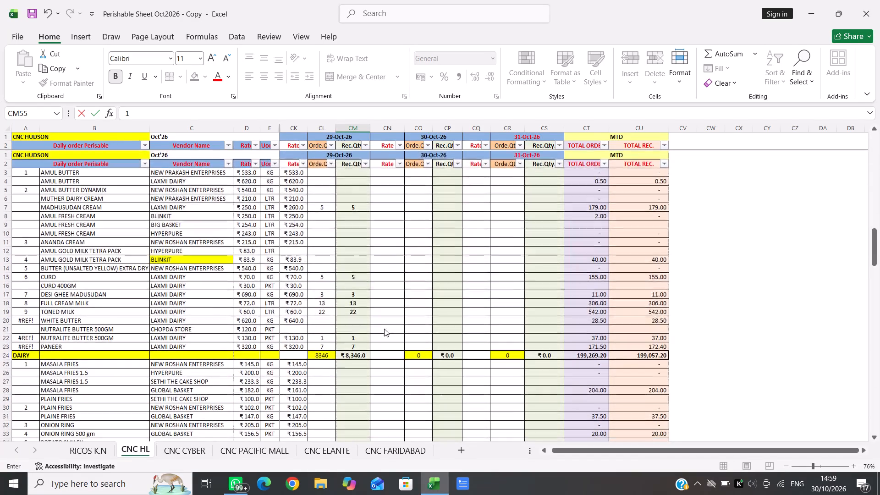
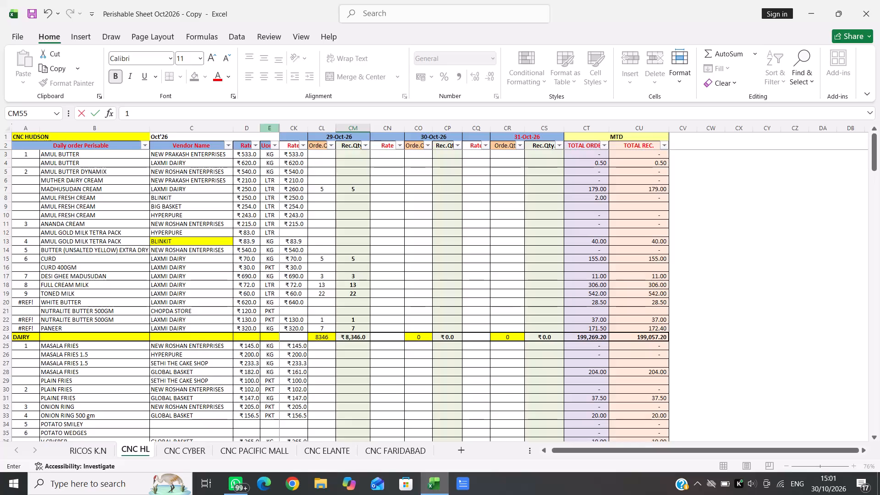
Unhide the earlier date columns between the UOM column E and the 29-Oct-26 rate column CK.
click(267, 130)
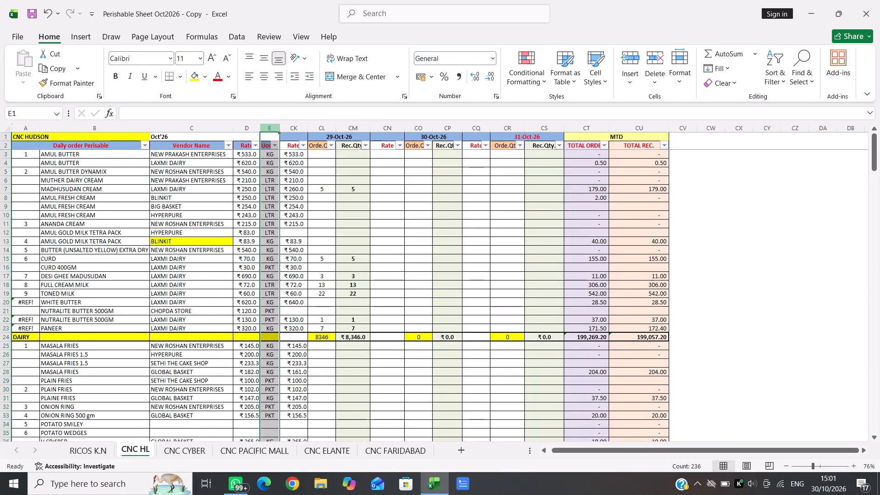
key(shift+Right)
right_click(267, 130)
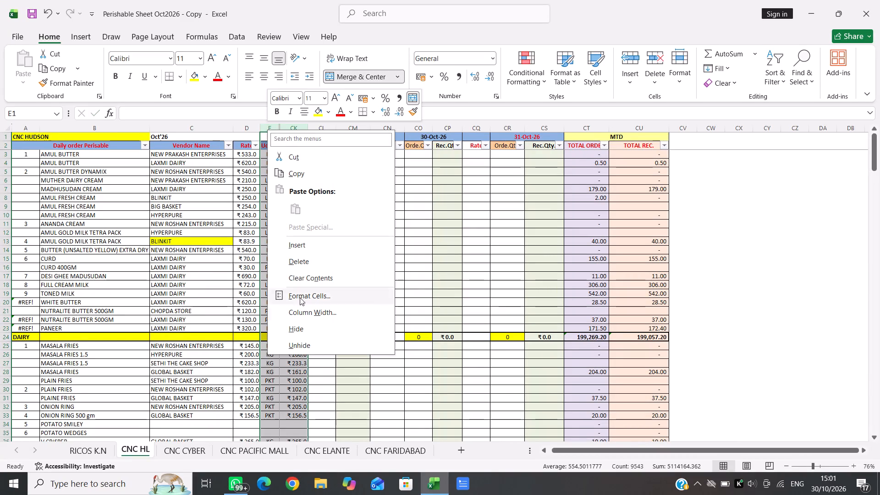
click(303, 340)
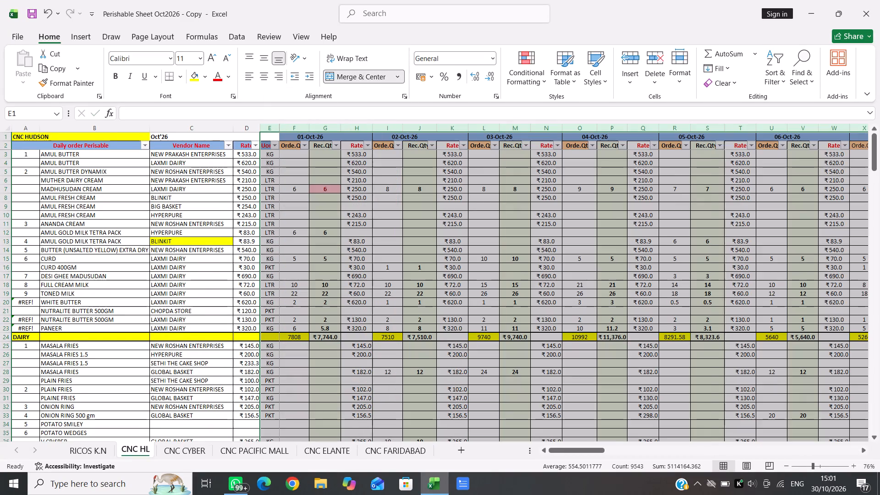
Set the 28-Oct-26 rate of ROTI in the bakery section to 4.5.
scroll(544, 316, left, 6)
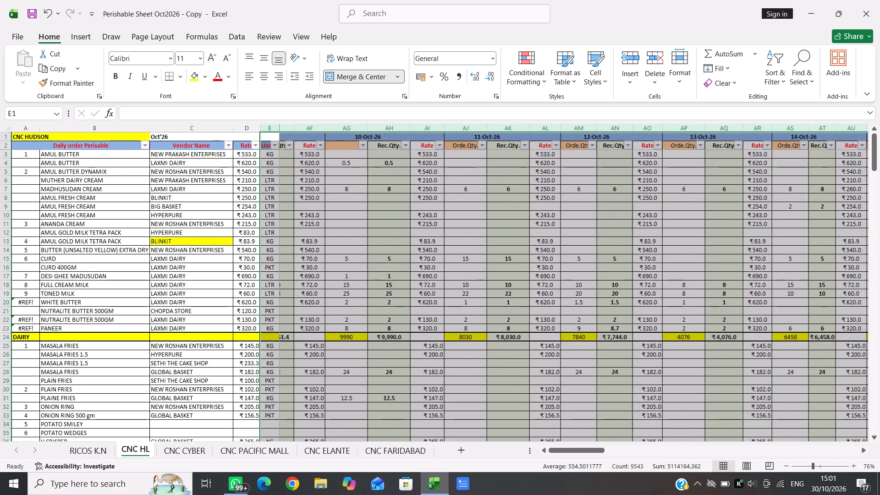
scroll(544, 316, down, 9)
scroll(544, 316, up, 2)
scroll(544, 316, down, 2)
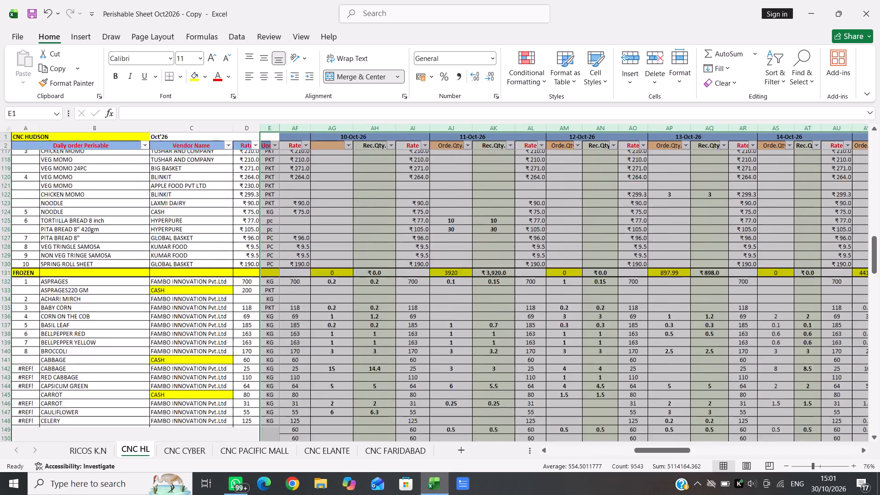
scroll(544, 316, down, 6)
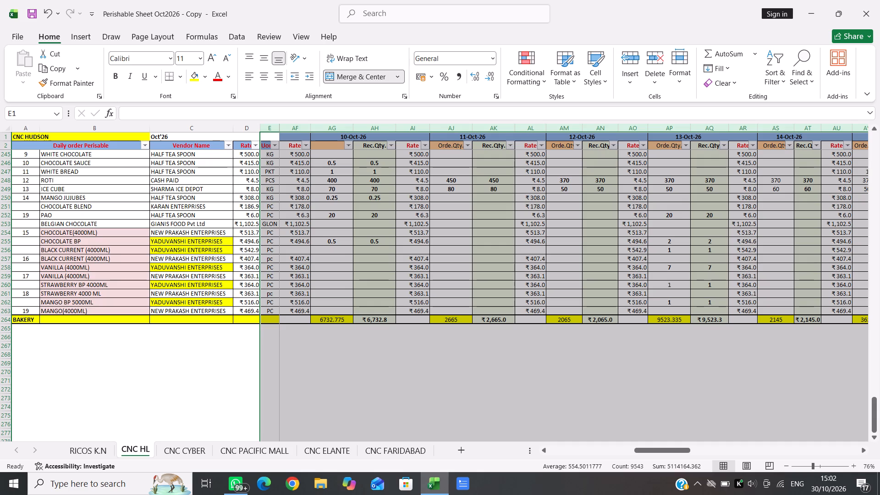
scroll(544, 316, up, 1)
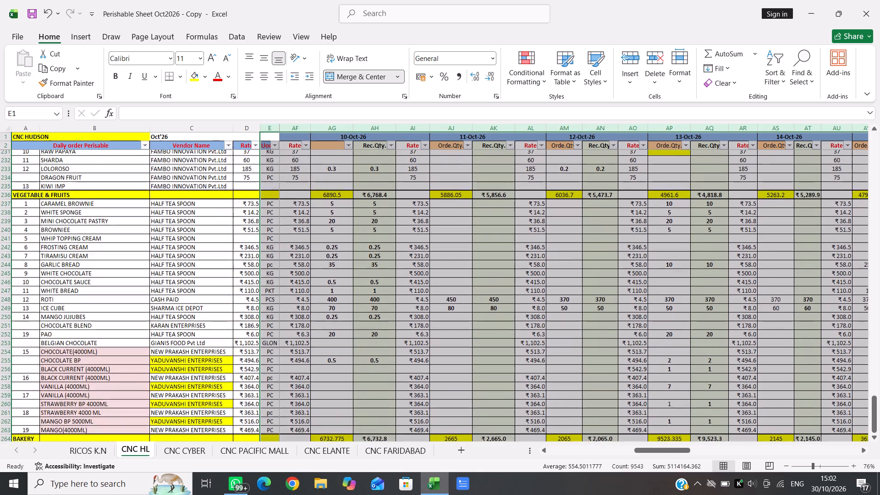
scroll(544, 316, up, 4)
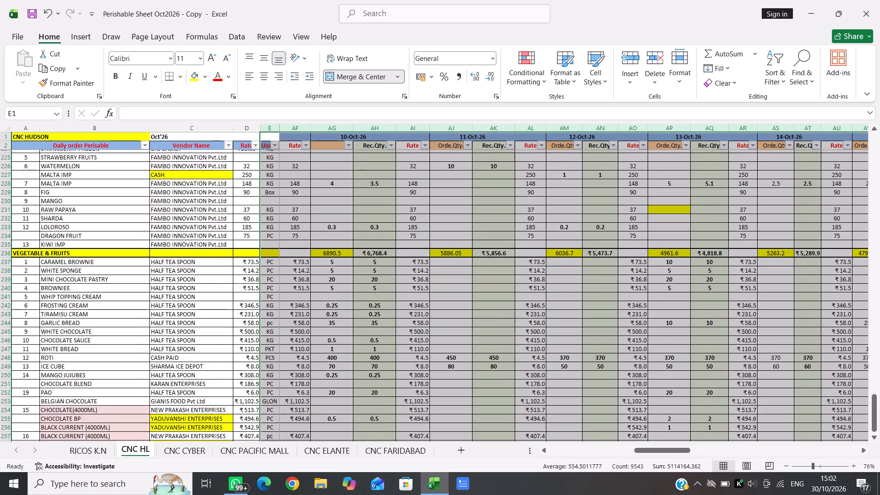
scroll(544, 316, up, 1)
scroll(544, 316, down, 1)
scroll(544, 316, left, 1)
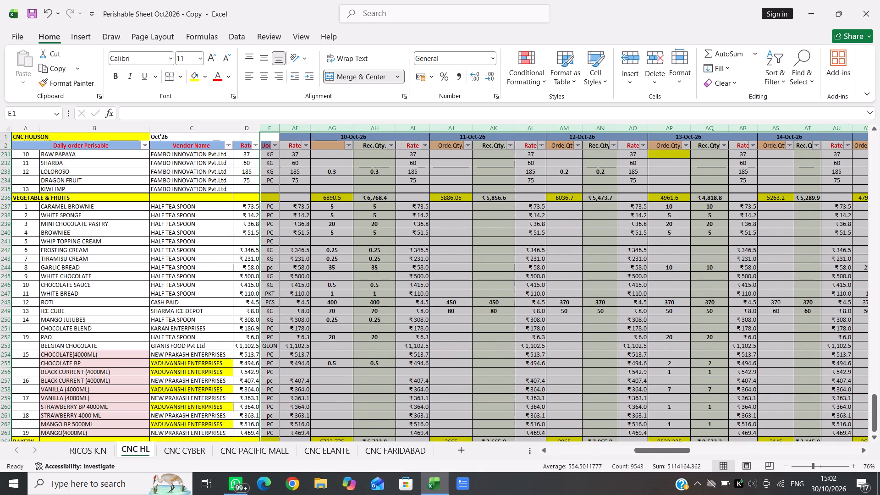
scroll(544, 316, left, 14)
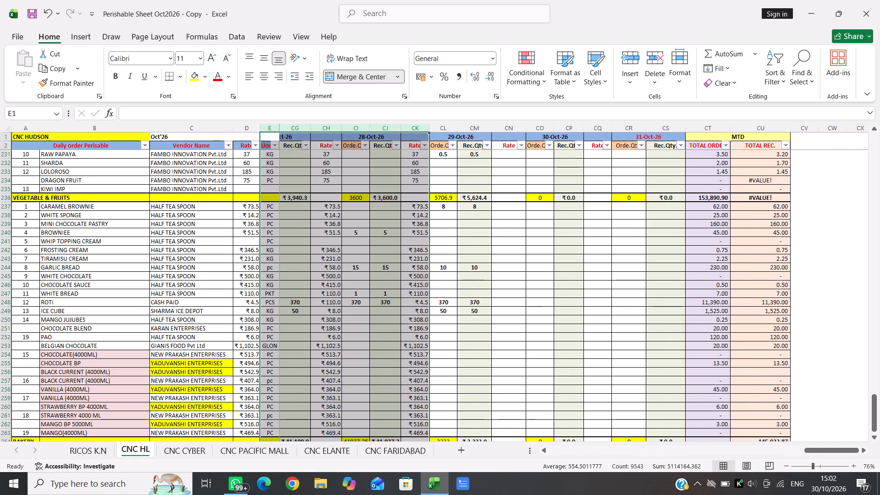
click(335, 302)
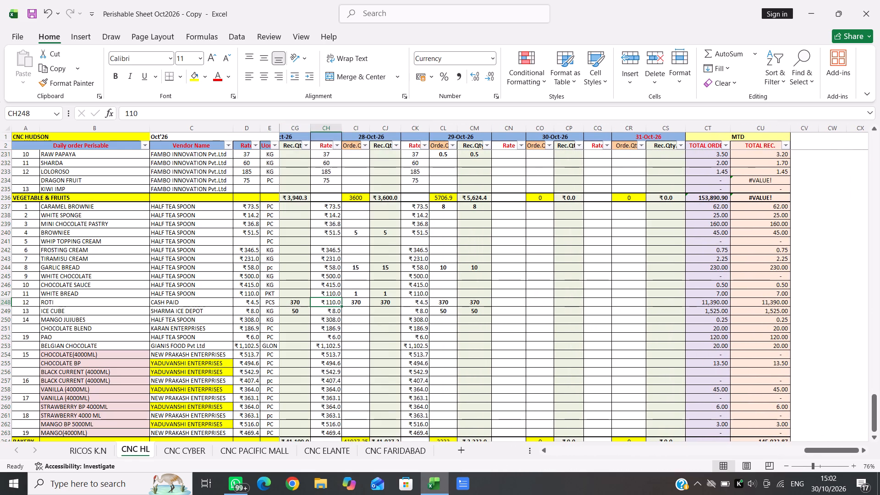
scroll(335, 302, right, 2)
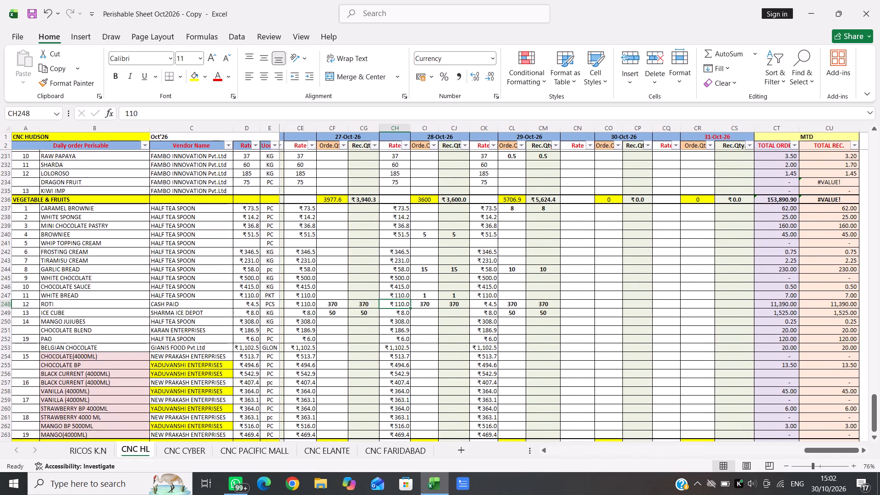
scroll(335, 302, right, 1)
text(4.)
key(5)
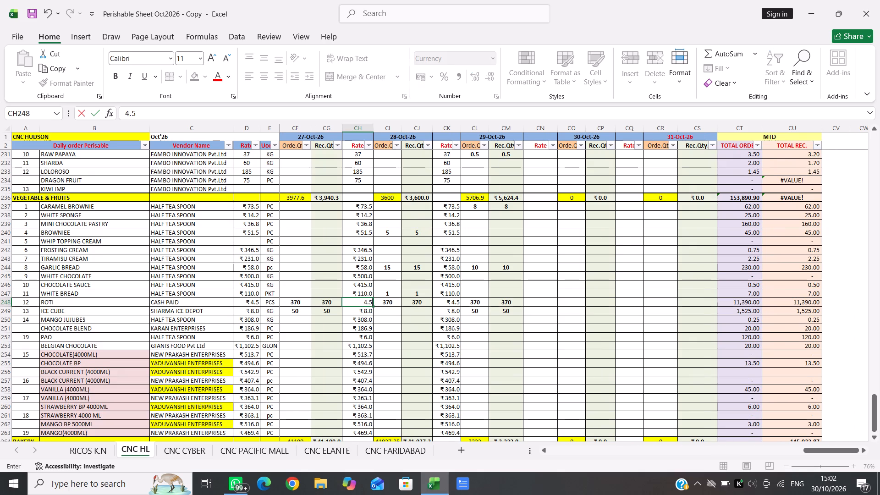
key(Right)
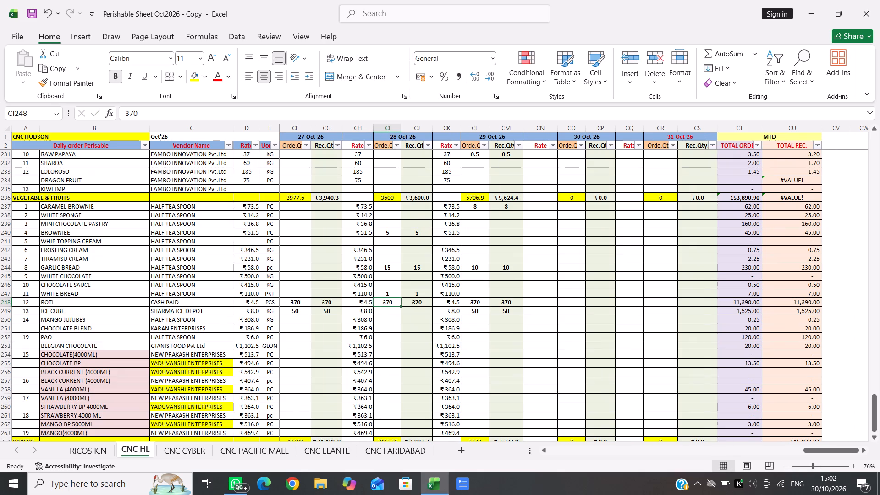
Set the ROTI rates for 26-Oct-26 and 27-Oct-26 to 4.5.
scroll(335, 302, right, 1)
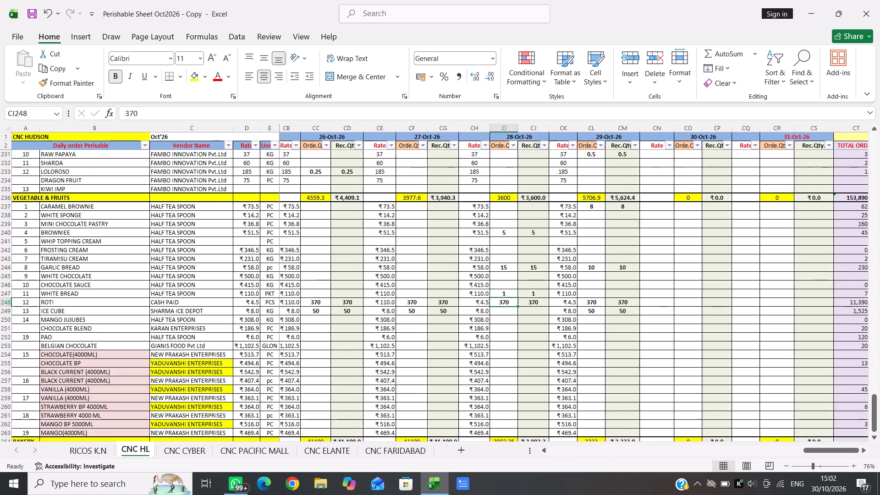
scroll(335, 302, right, 2)
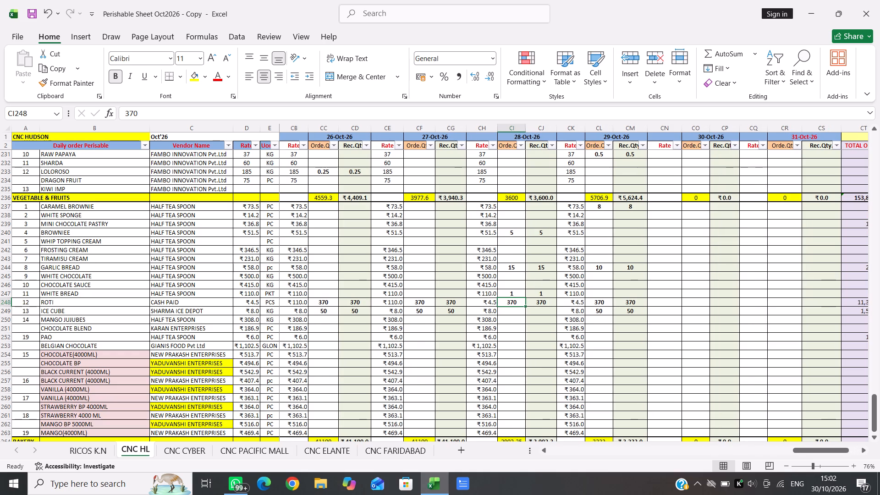
scroll(335, 302, right, 3)
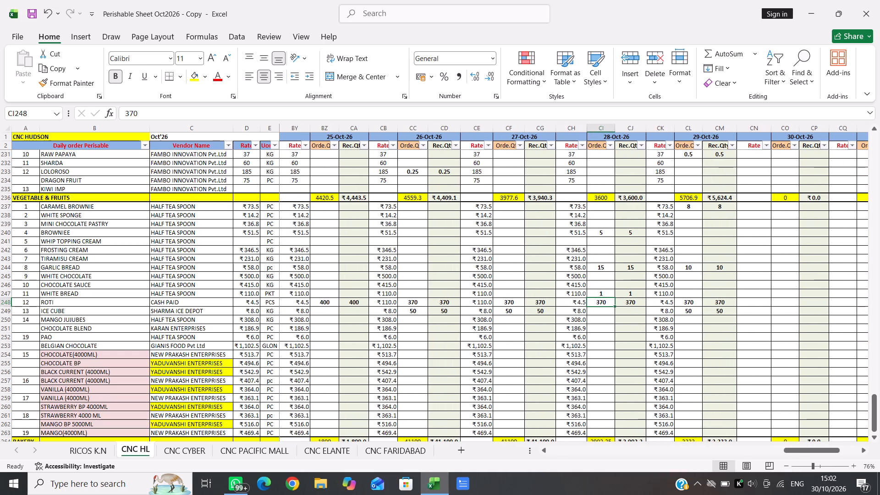
click(381, 301)
text(4.5)
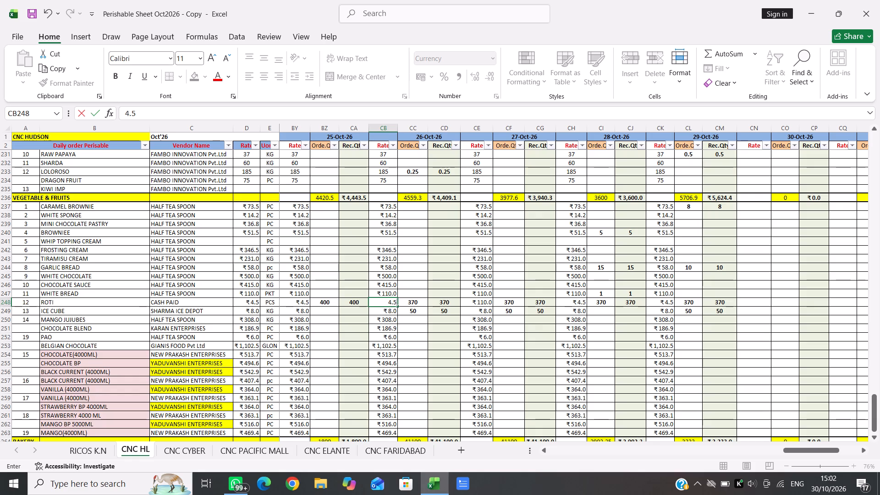
key(Right)
key(Right)
key(Right)
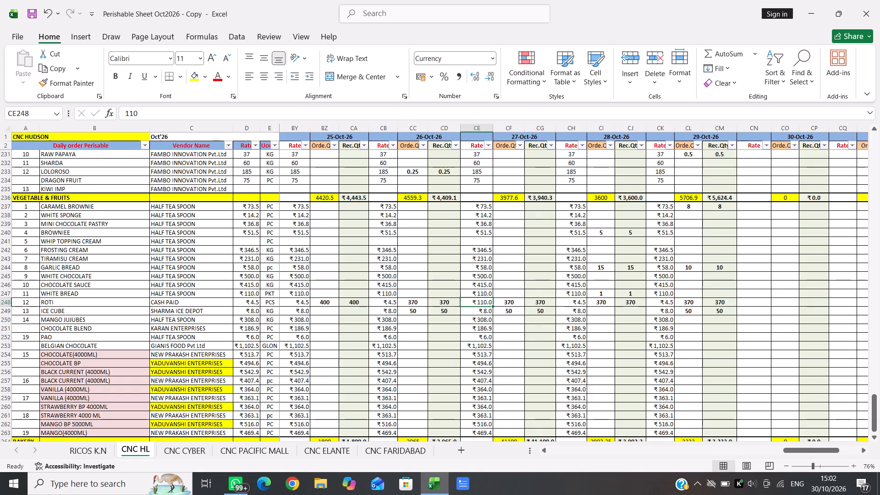
text(4.)
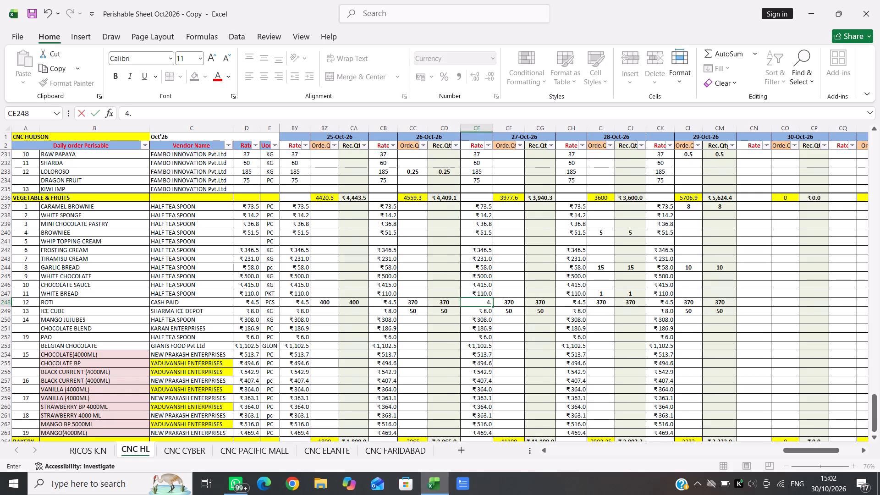
key(5)
key(Right)
key(Right)
key(Right)
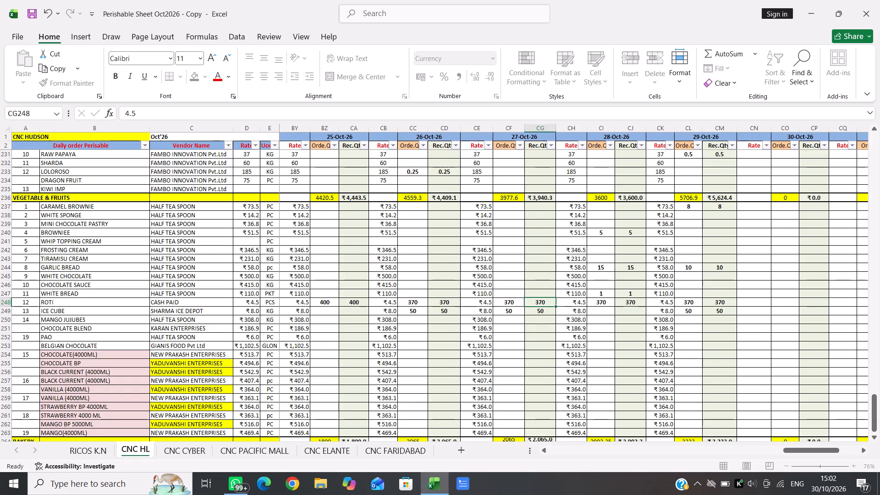
Review the ROTI row's rates and quantities from 27-Oct-26 back to 14-Oct-26.
key(Left)
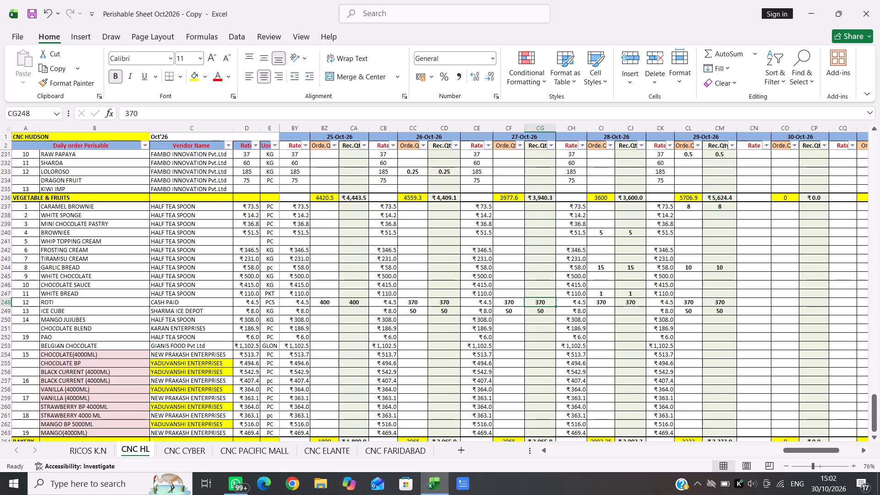
key(Left)
key(Left)
key(Left)
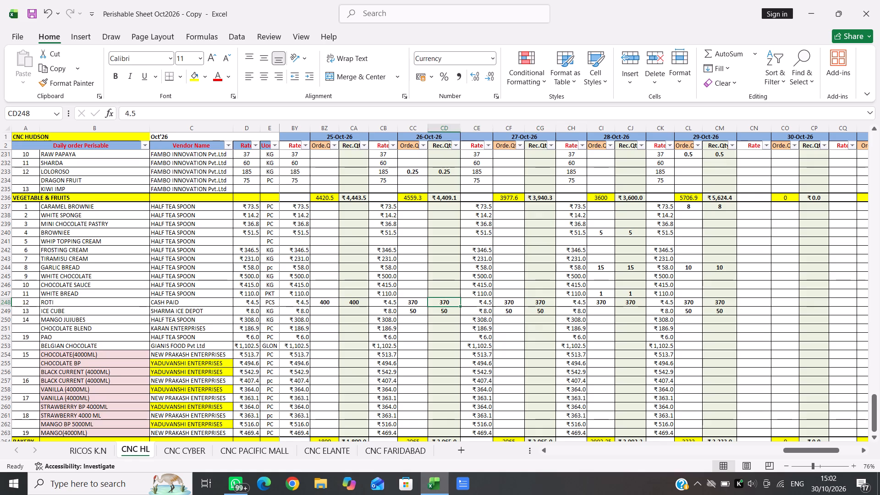
key(Left)
key(Left)
key(Down)
key(Up)
key(Right)
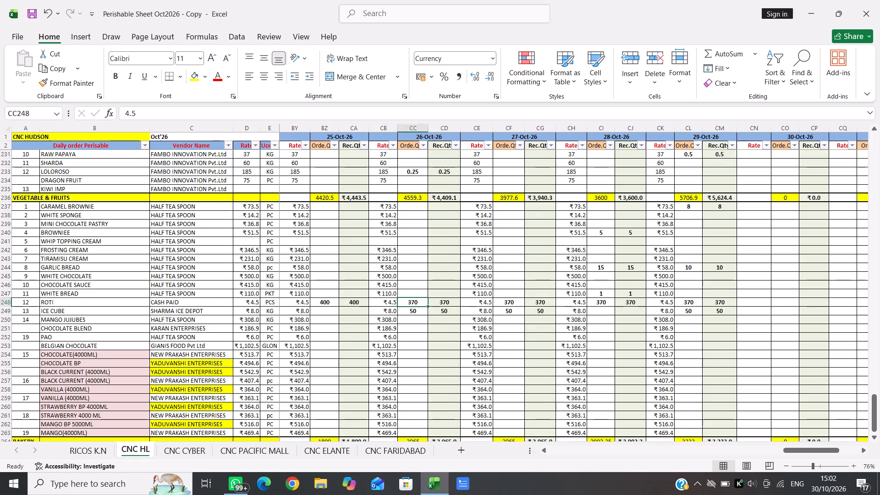
key(Right)
key(Right)
key(Right)
key(Right)
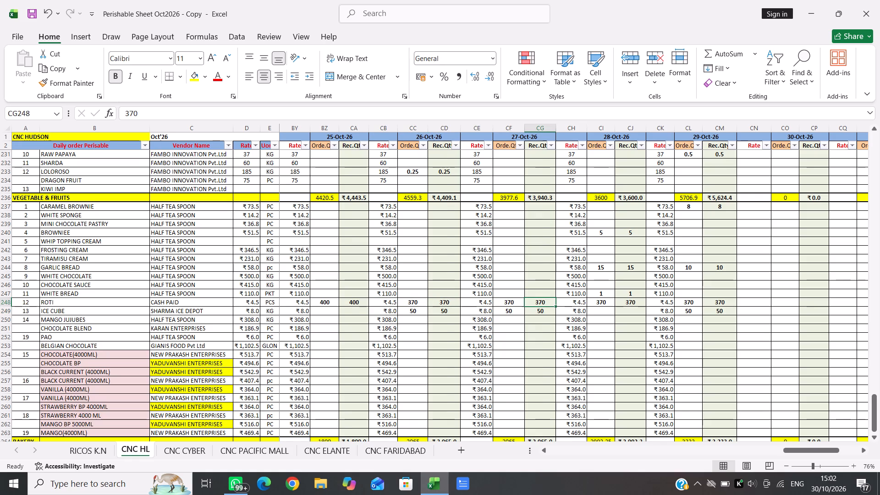
key(Left)
key(Left)
key(Left)
key(Left)
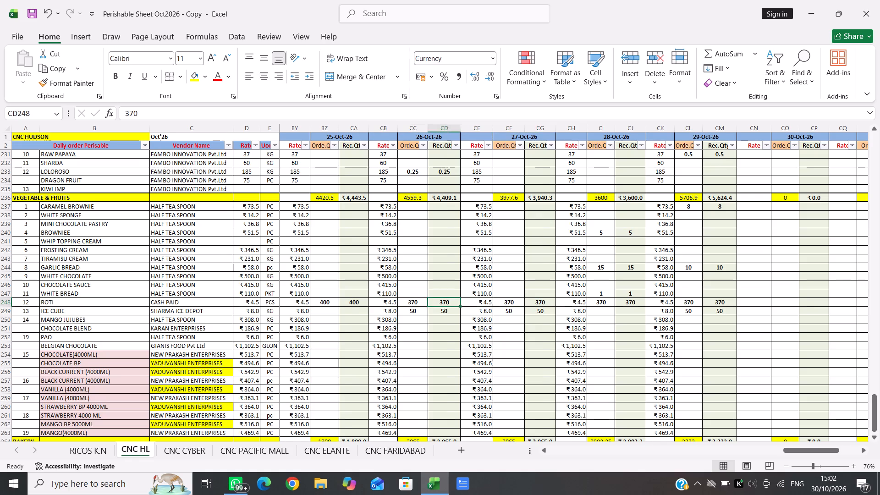
key(Left)
key(Left)
key(Left)
key(Left)
key(Left)
key(Left)
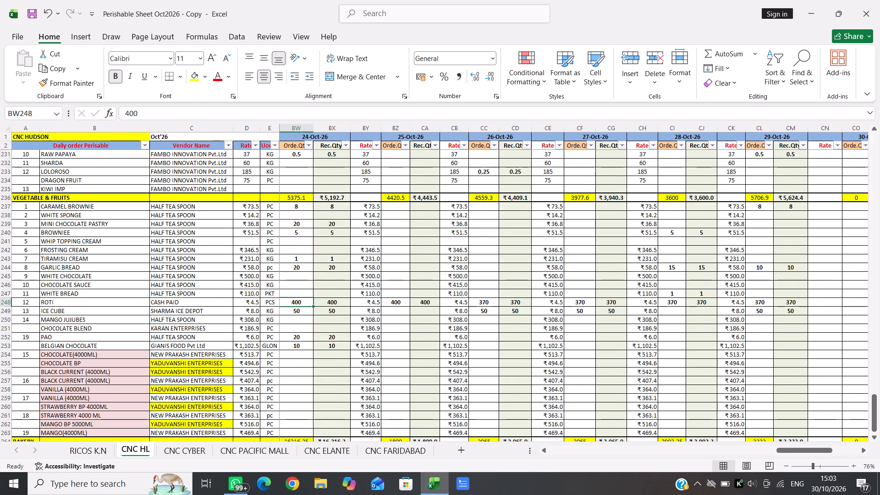
key(Left)
key(Left)
key(Left)
key(Left)
key(Left)
key(Left)
key(Left)
key(Left)
key(Left)
key(Left)
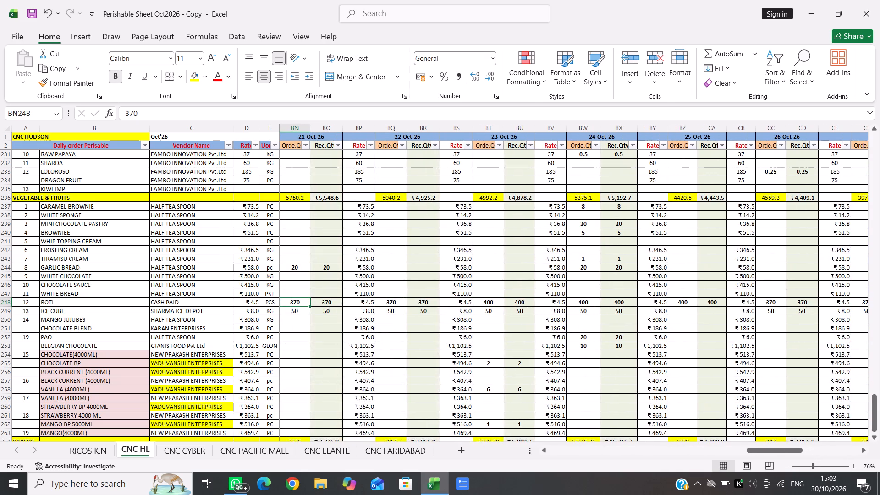
key(Left)
key(Left)
key(Left)
key(Left)
key(Left)
key(Left)
key(Left)
key(Left)
key(Left)
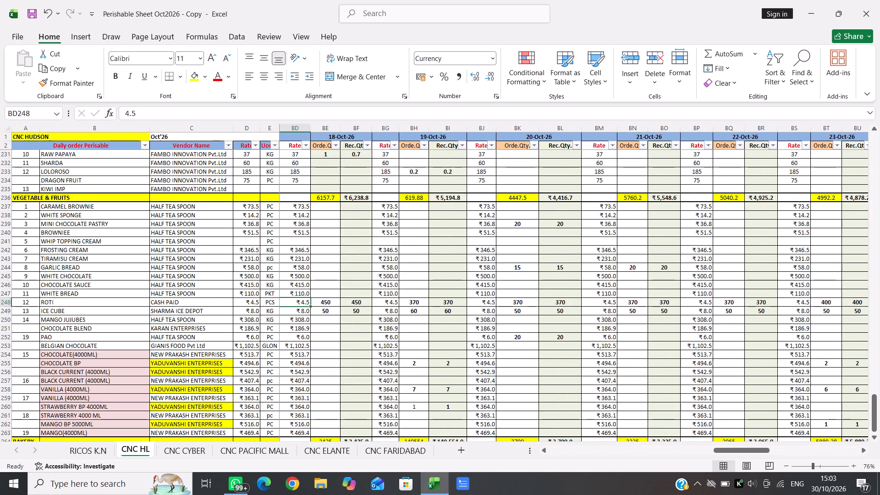
key(Left)
key(Left)
key(Left)
key(Left)
key(Left)
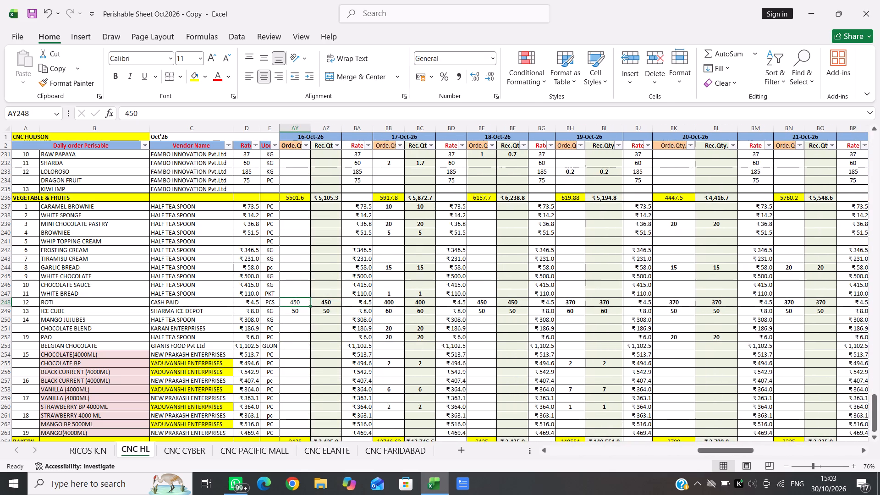
key(Left)
key(Left)
key(Left)
key(Left)
key(Left)
key(Left)
key(Left)
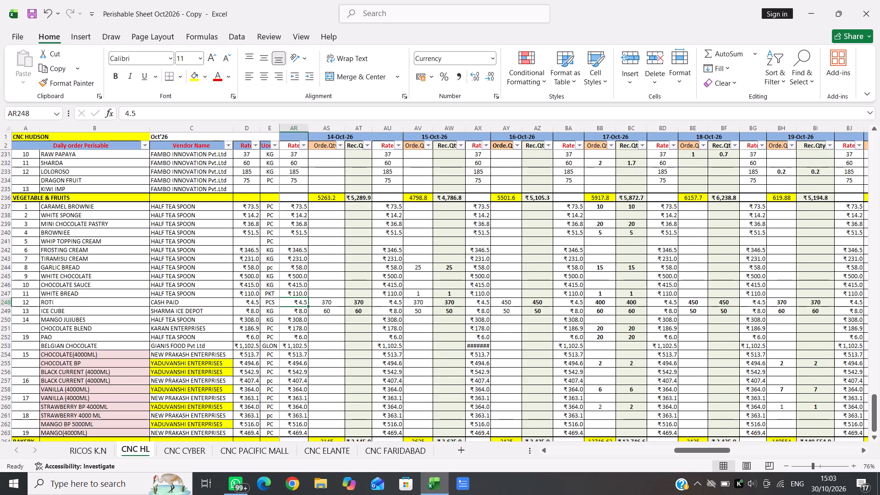
Review the ROTI row forward from 14-Oct-26 through 31-Oct-26 and the MTD total columns.
key(Right)
key(Right)
key(Right)
key(Right)
key(Right)
key(Right)
key(Right)
key(Right)
key(Right)
key(Right)
key(Right)
key(Right)
key(Right)
key(Right)
key(Right)
key(Right)
key(Right)
key(Right)
key(Right)
key(Right)
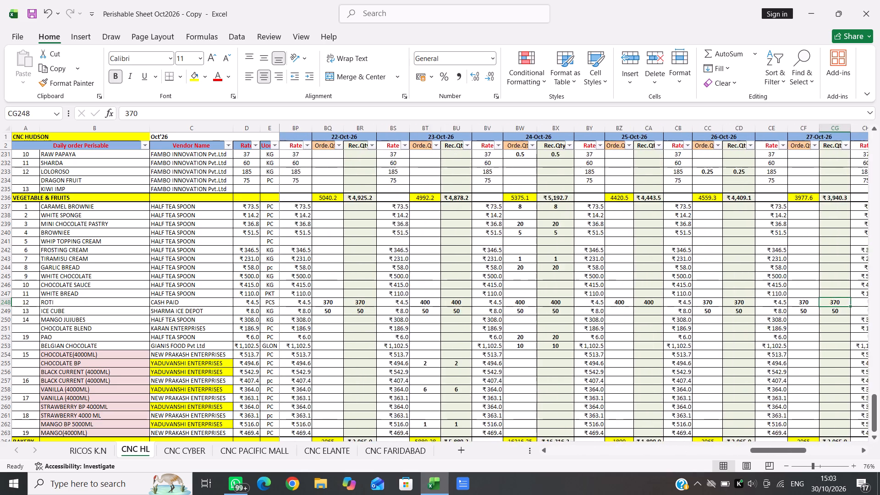
key(Right)
key(Right)
key(Right)
key(Right)
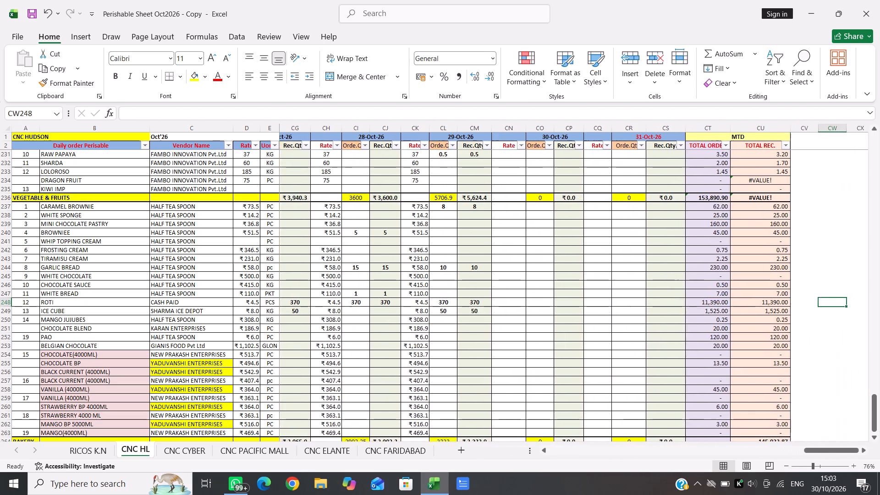
key(Right)
key(Right)
key(Right)
key(Right)
key(Left)
key(Left)
key(Left)
key(Left)
key(Left)
key(Left)
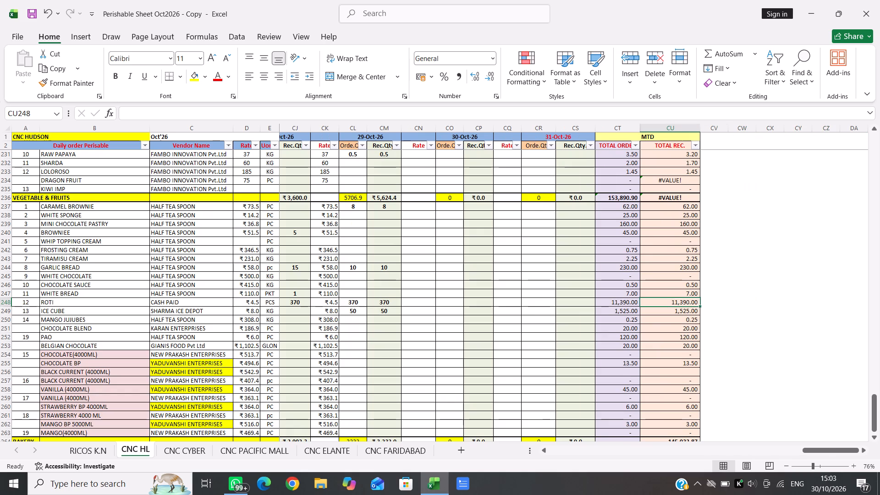
key(Left)
key(Left)
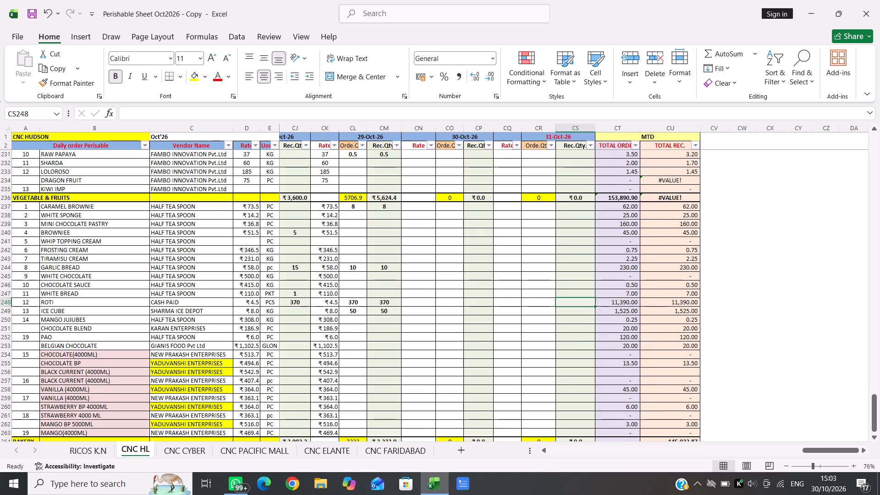
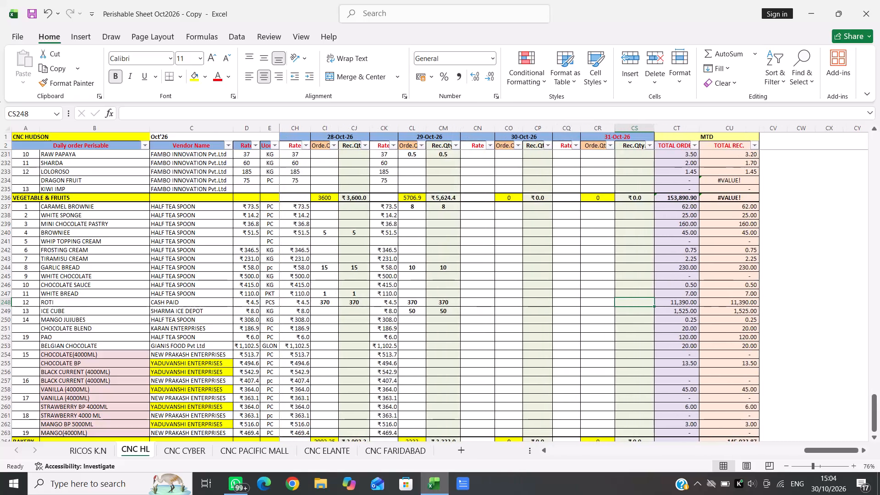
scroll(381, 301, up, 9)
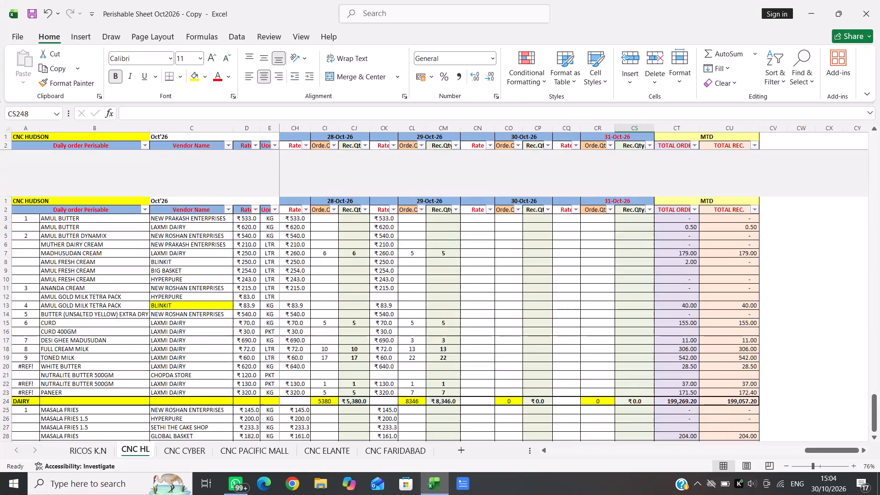
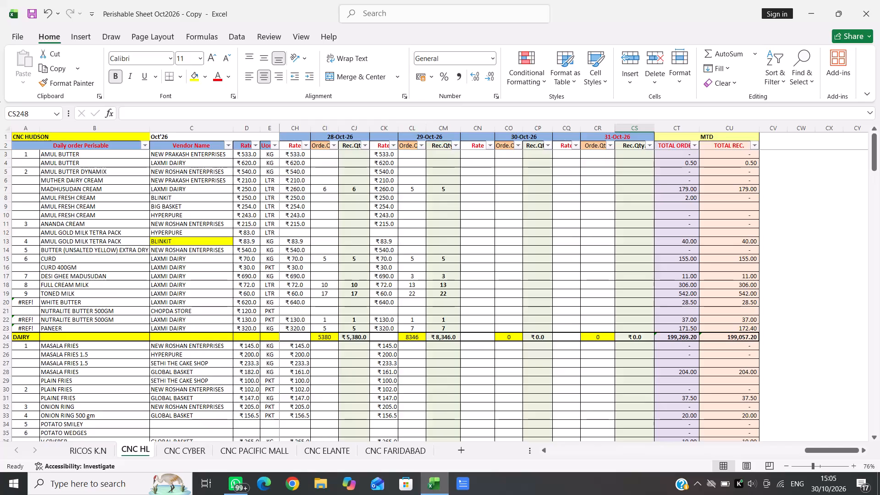
Hide columns F through CG, covering the 01-Oct-26 to 27-Oct-26 entries, in the CNC HL sheet.
scroll(432, 328, right, 1)
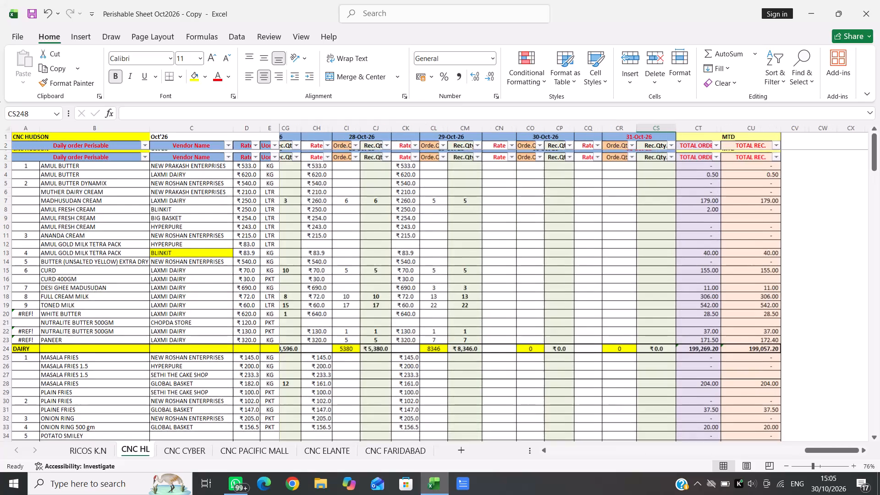
scroll(432, 328, right, 6)
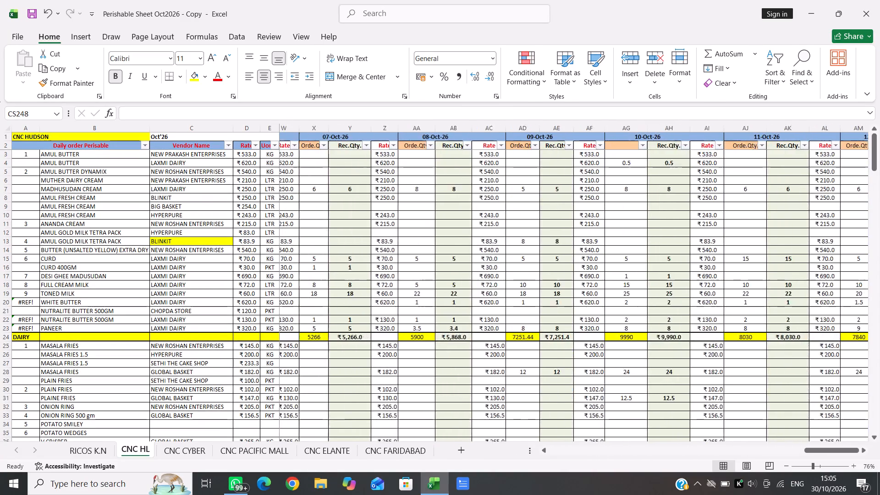
scroll(432, 328, right, 3)
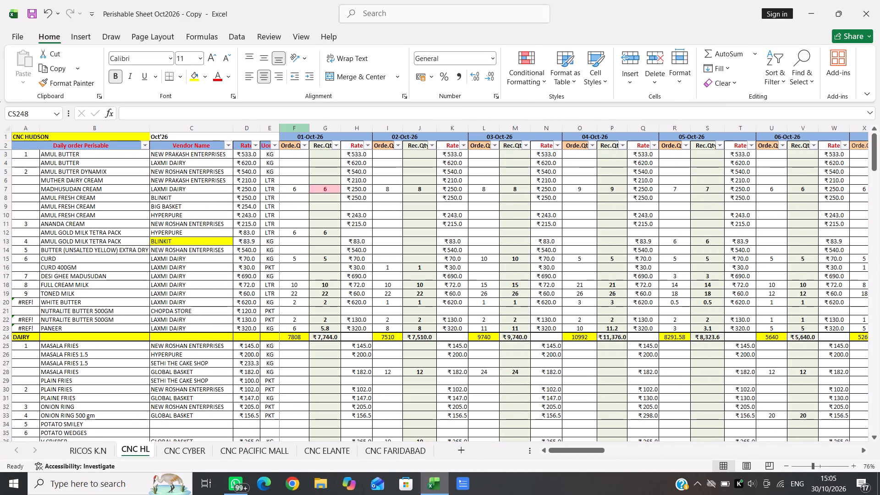
click(296, 130)
key(shift+Right)
key(shift+Right)
key(shift+Right)
key(shift+Right)
key(shift+Right)
key(shift+Right)
key(shift+Right)
key(shift+Right)
key(shift+Right)
key(shift+Right)
key(shift+Right)
key(shift+Right)
key(shift+Right)
key(shift+Right)
key(shift+Right)
key(shift+Right)
key(shift+Right)
key(shift+Right)
key(shift+Right)
key(shift+Right)
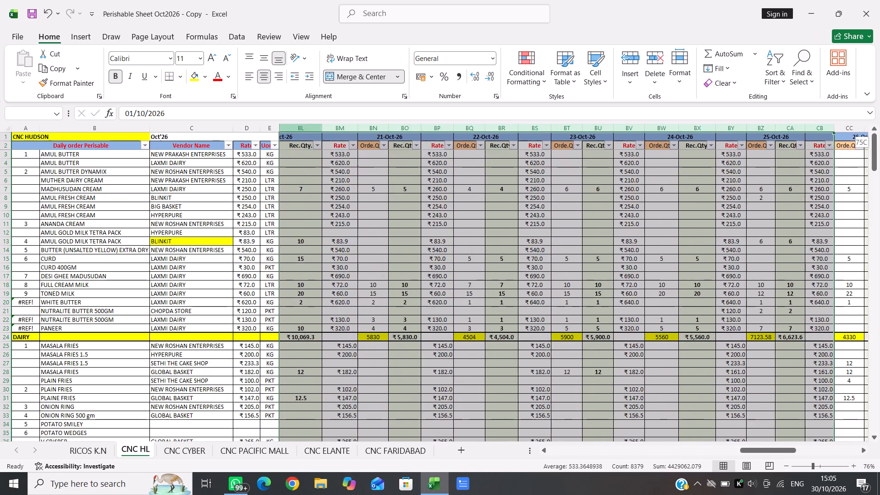
key(shift+Right)
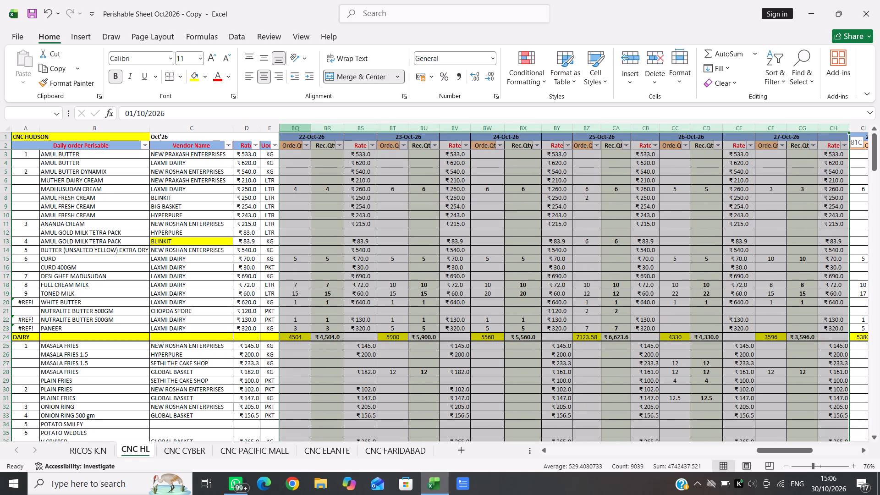
key(shift+Right)
key(shift+Right)
key(shift+Right)
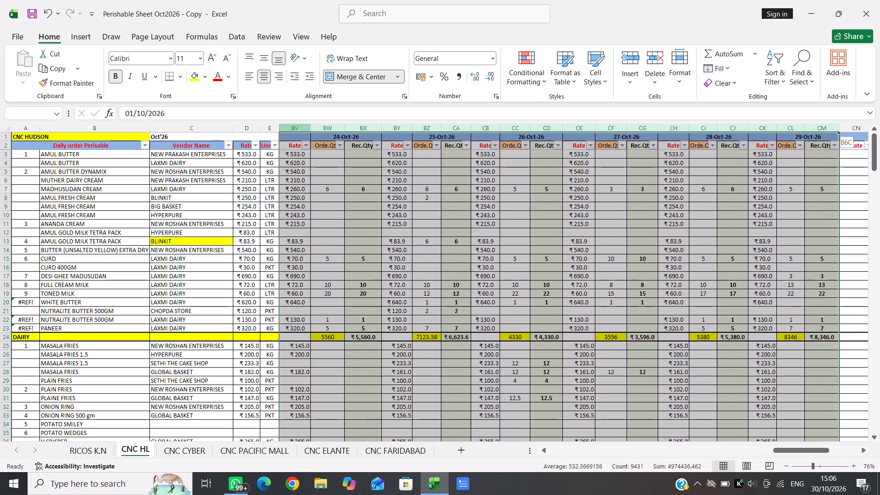
key(shift+Left)
key(shift+Left)
key(shift+Left)
key(shift+Left)
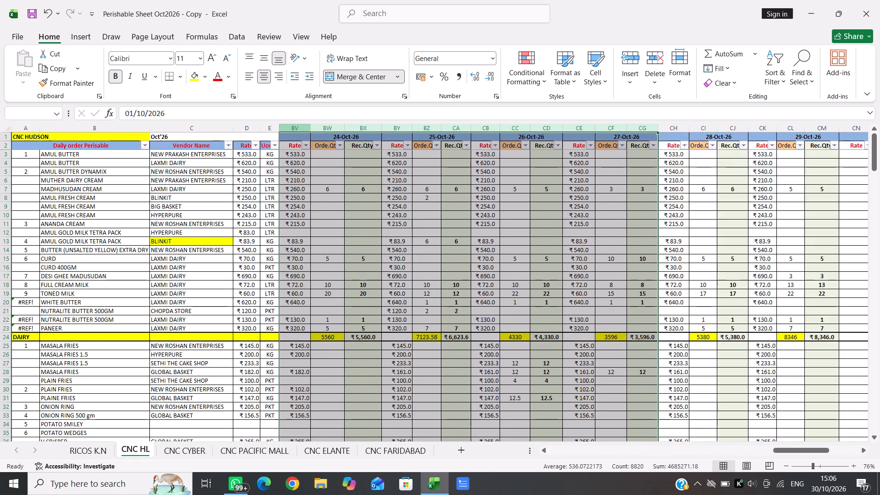
right_click(296, 130)
click(329, 330)
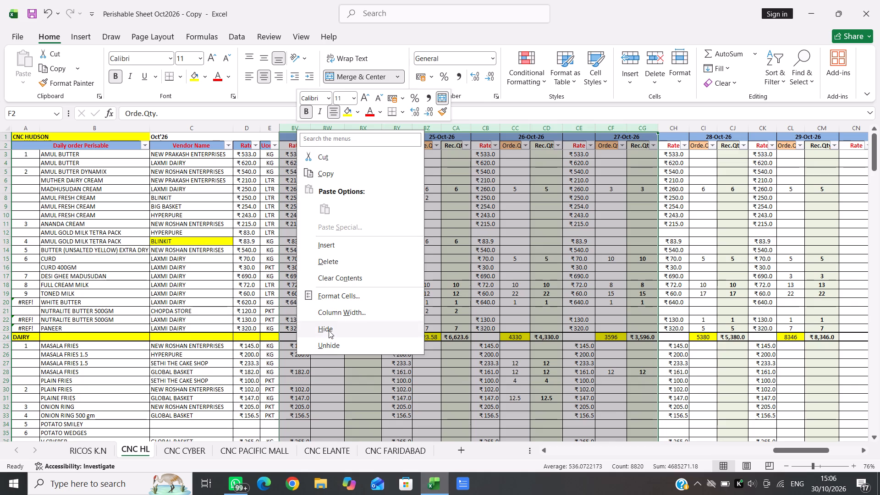
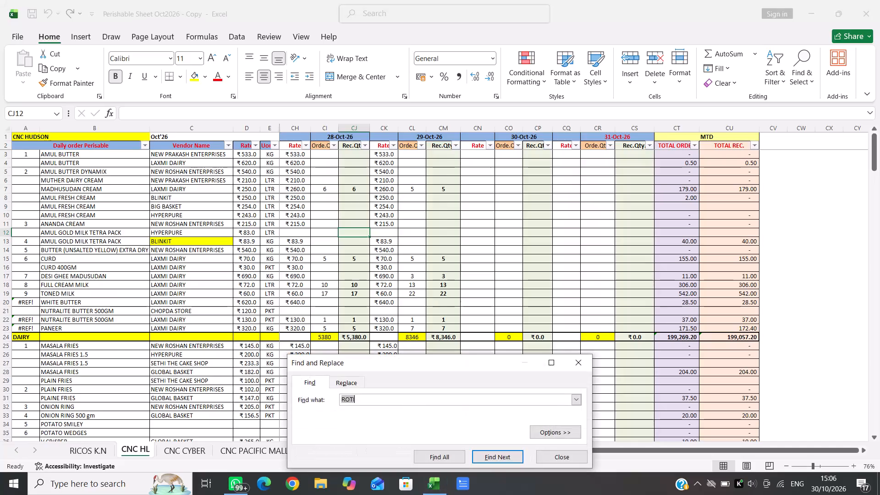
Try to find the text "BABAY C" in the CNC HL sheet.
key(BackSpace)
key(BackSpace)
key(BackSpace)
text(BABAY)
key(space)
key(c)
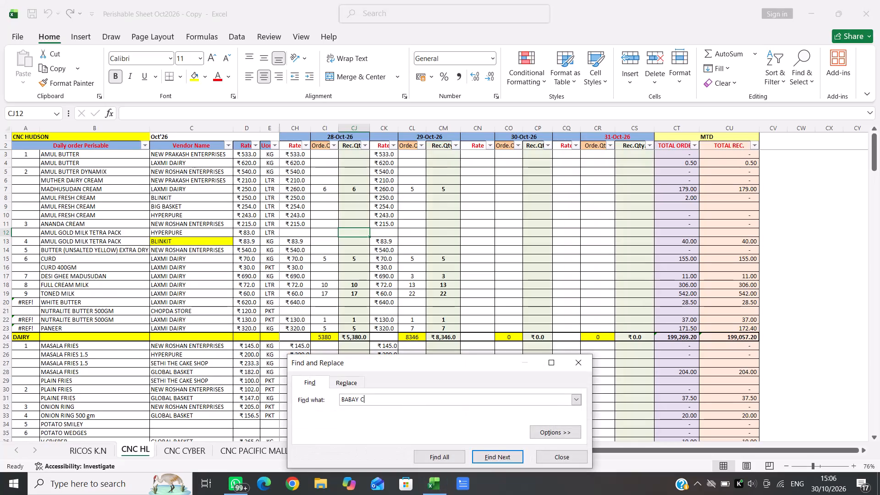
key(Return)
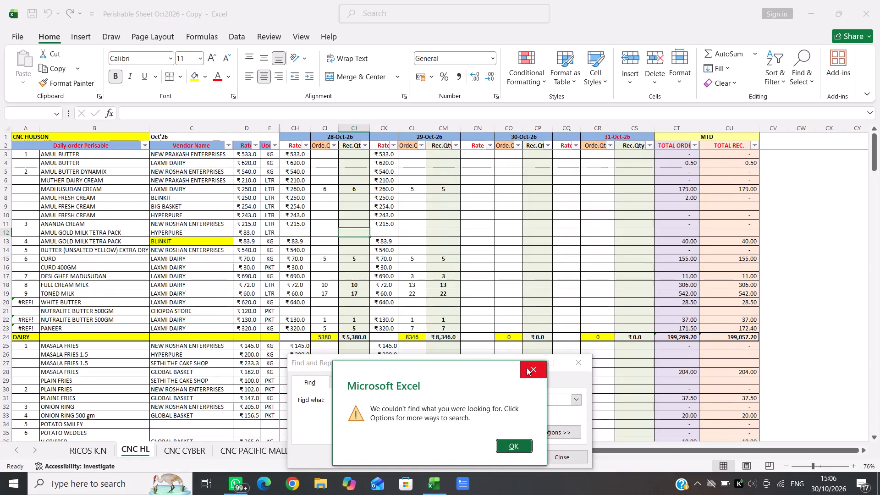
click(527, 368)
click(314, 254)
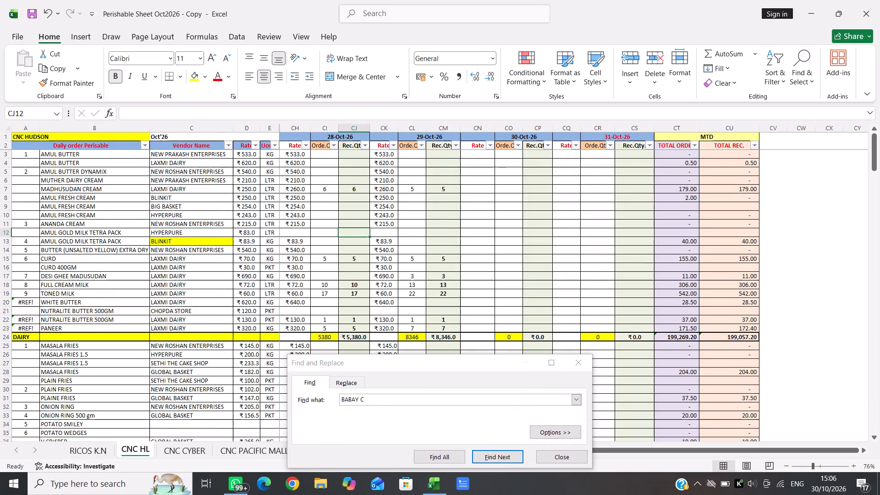
Find the BABY CORN row by searching for "BABY C" and enter 0.2 as its 28-Oct-26 order quantity.
click(428, 399)
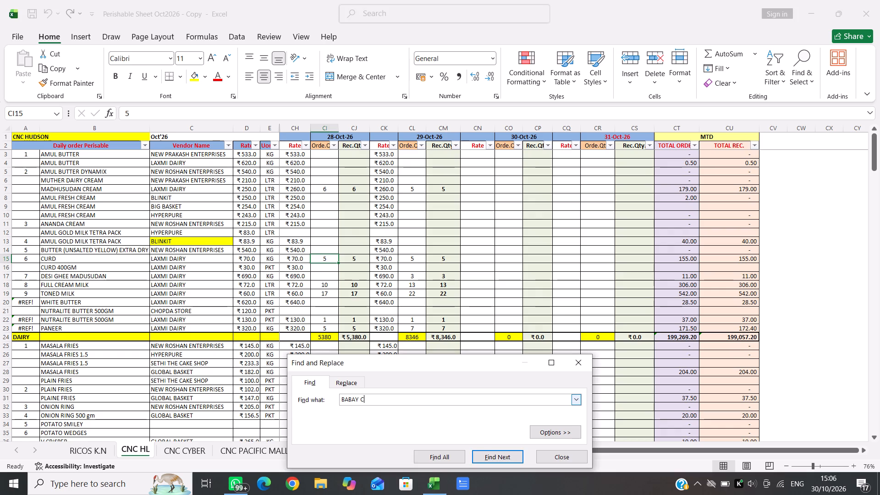
key(BackSpace)
key(BackSpace)
key(BackSpace)
key(BackSpace)
text(Y C)
key(Return)
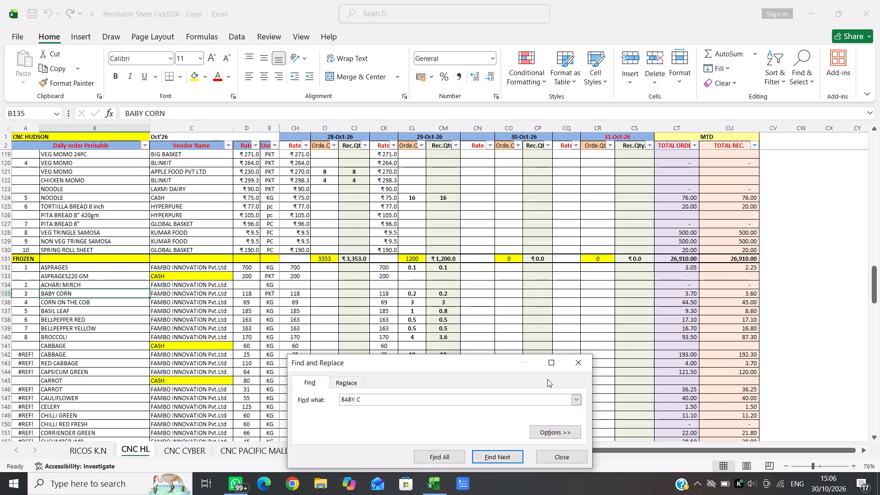
click(578, 365)
key(Right)
key(Right)
key(Right)
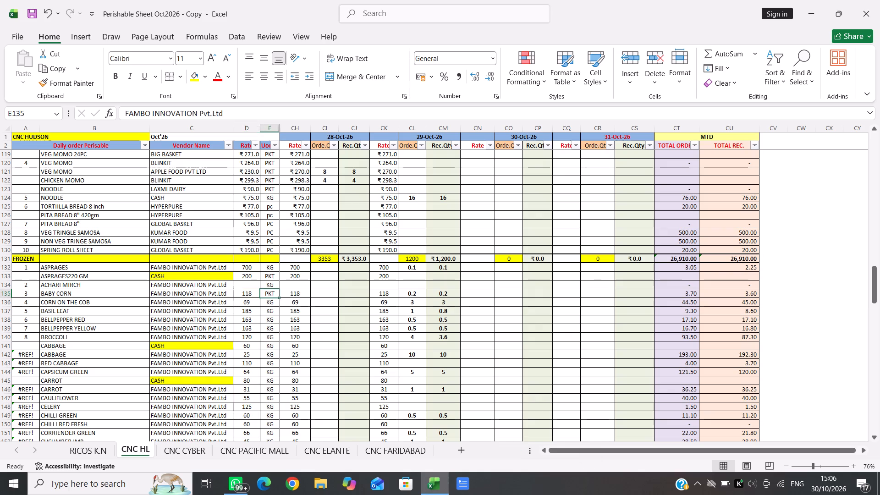
key(Right)
key(Right)
text(0.2)
key(Right)
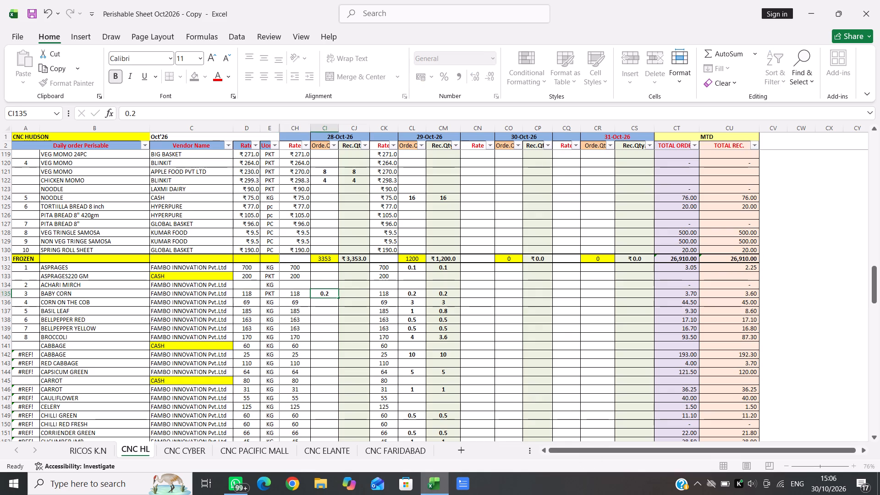
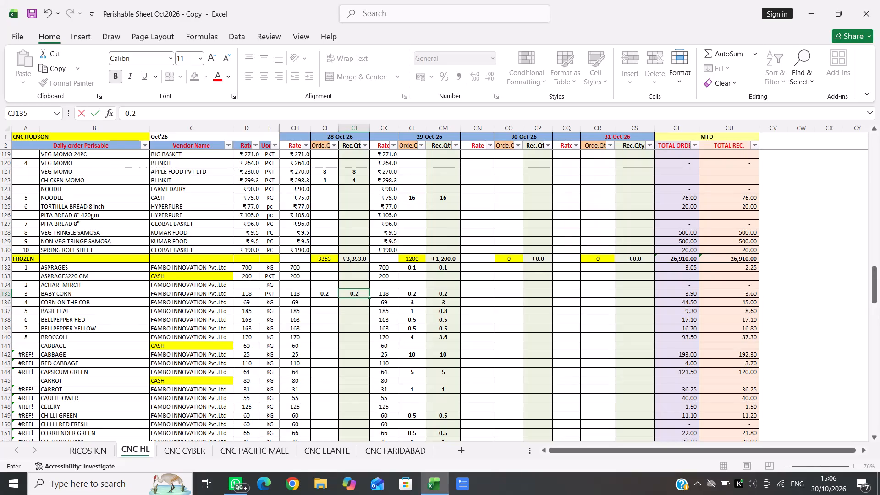
Search for "BANAN" and enter 0.7 as both 28-Oct-26 order and received quantities in the FAMBO INNOVATION BANANA row.
key(ctrl+f)
key(BackSpace)
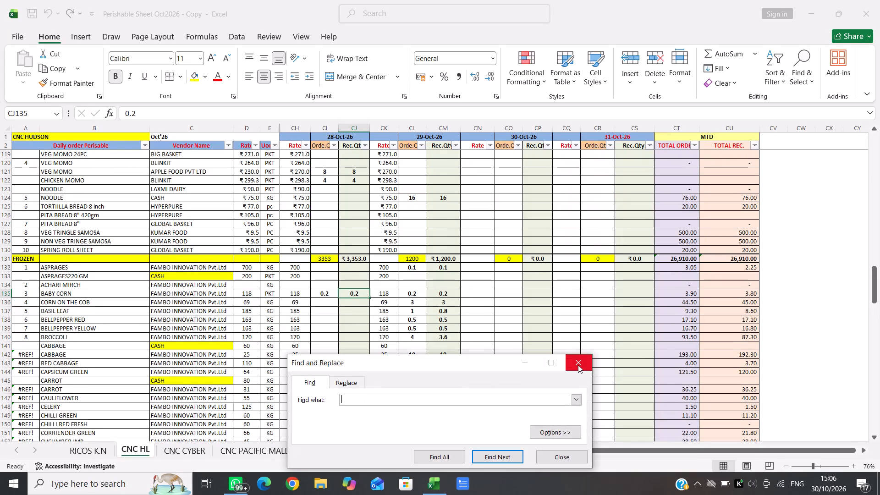
key(BackSpace)
key(BackSpace)
text(BANAN)
key(Return)
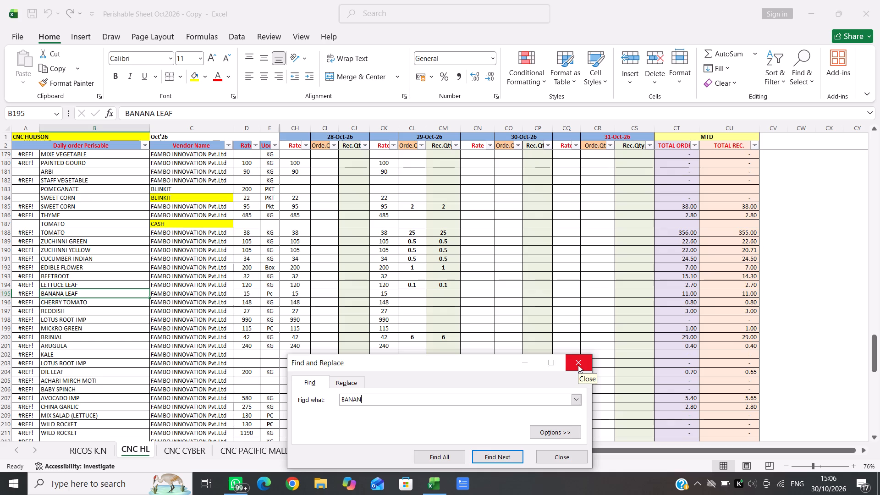
key(Return)
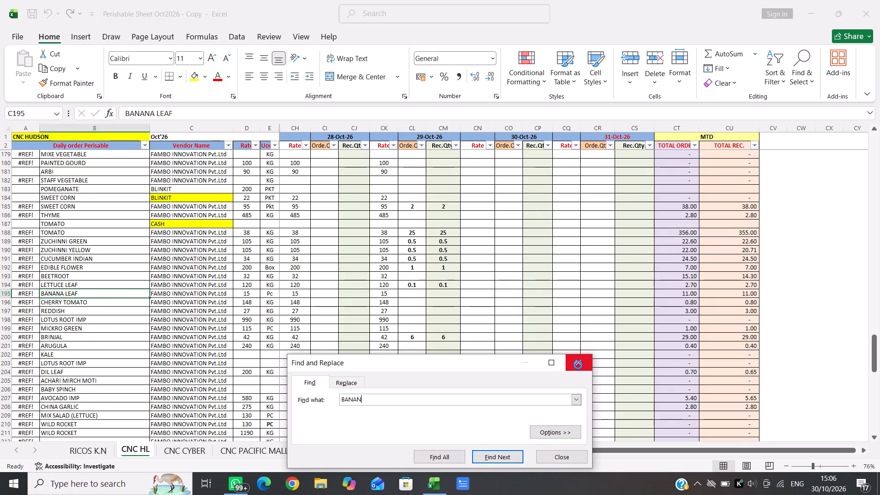
click(578, 365)
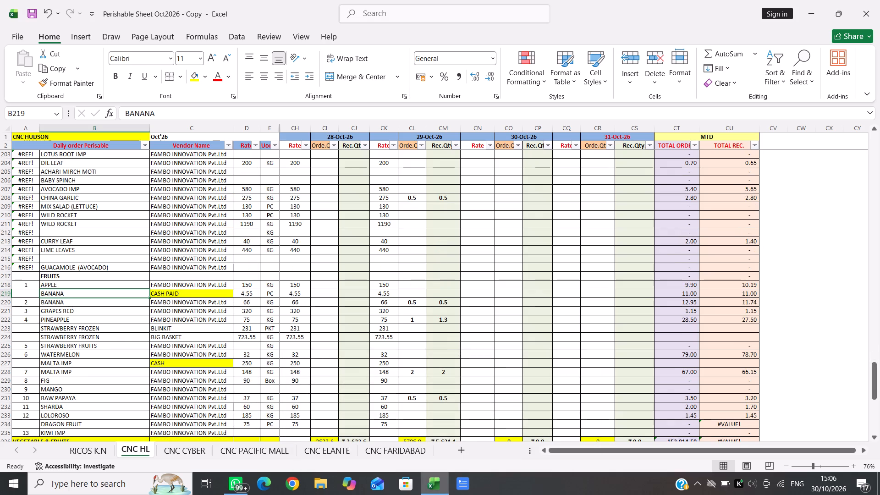
key(Down)
key(Right)
key(Right)
key(Right)
key(Right)
key(Right)
key(Right)
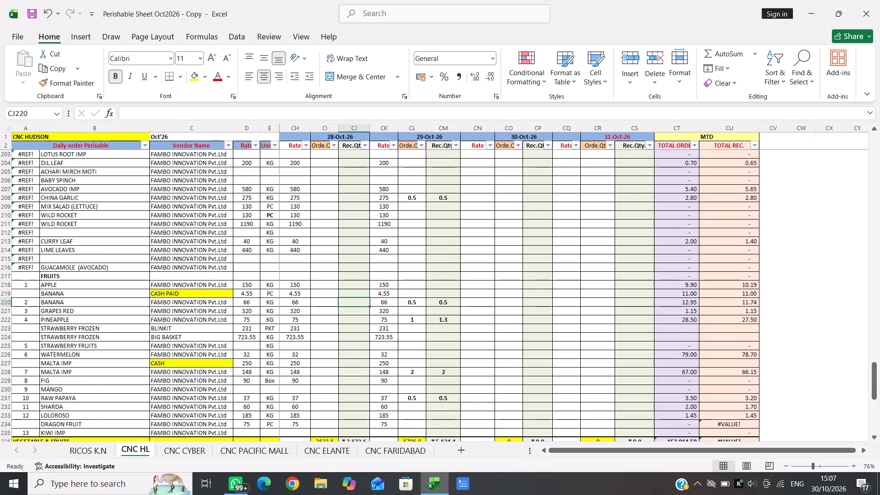
key(Left)
text(0.7)
key(Right)
text(0.7)
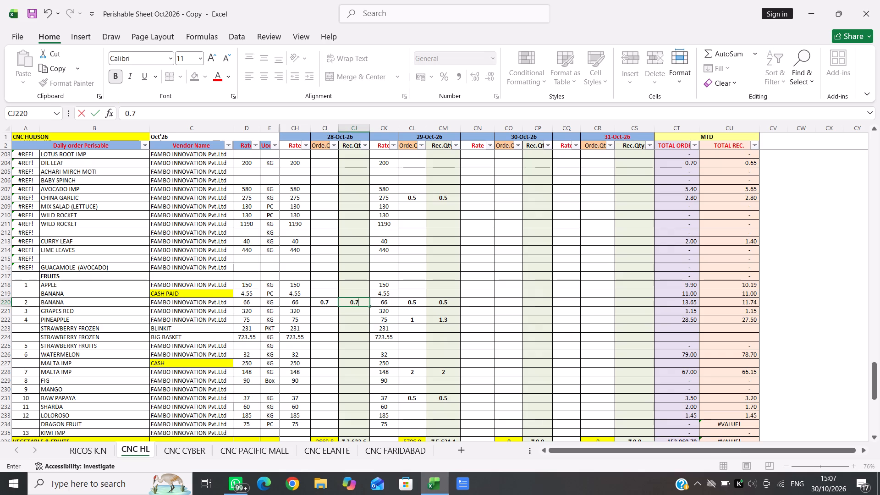
Change the 28-Oct-26 order quantity in the FAMBO INNOVATION BANANA row to 1.
key(Left)
key(1)
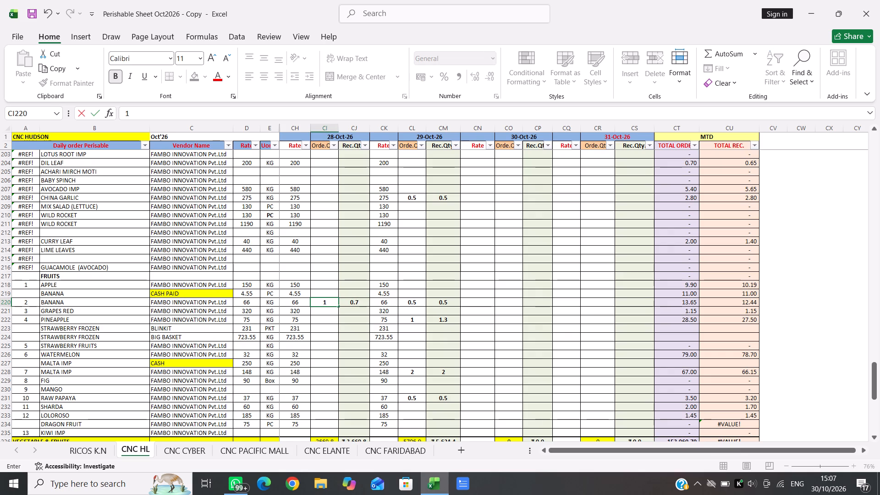
Find the FRENCH BEANS row by searching for "BEANS" and enter 0.2 as its 28-Oct-26 order and received quantities.
key(ctrl+f)
key(BackSpace)
key(BackSpace)
key(BackSpace)
key(b)
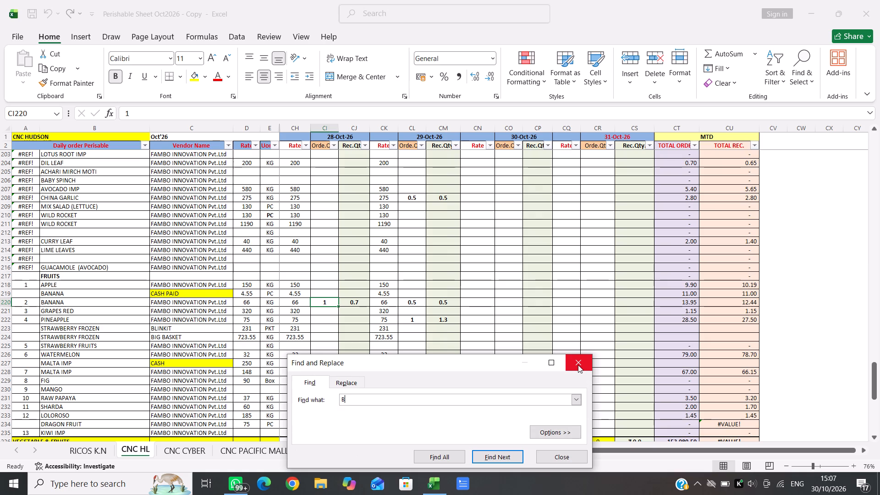
text(EANS])
key(BackSpace)
key(Return)
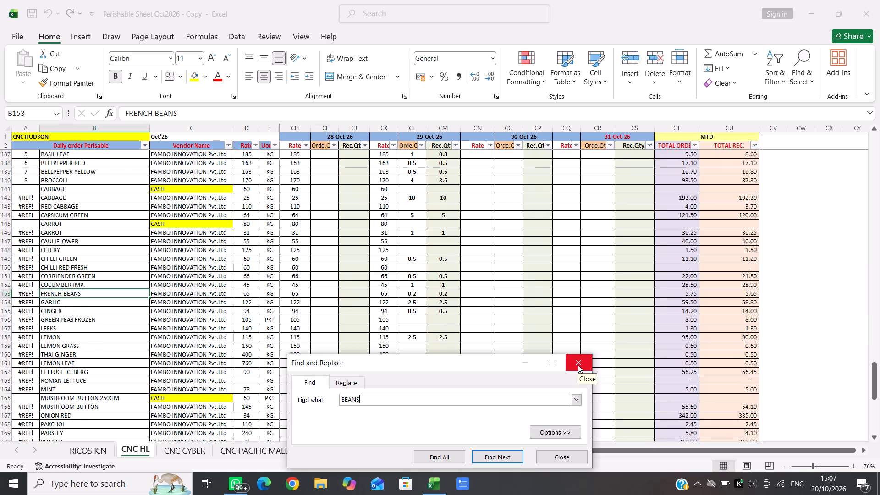
click(578, 365)
key(Right)
key(Right)
key(Right)
key(Right)
key(Right)
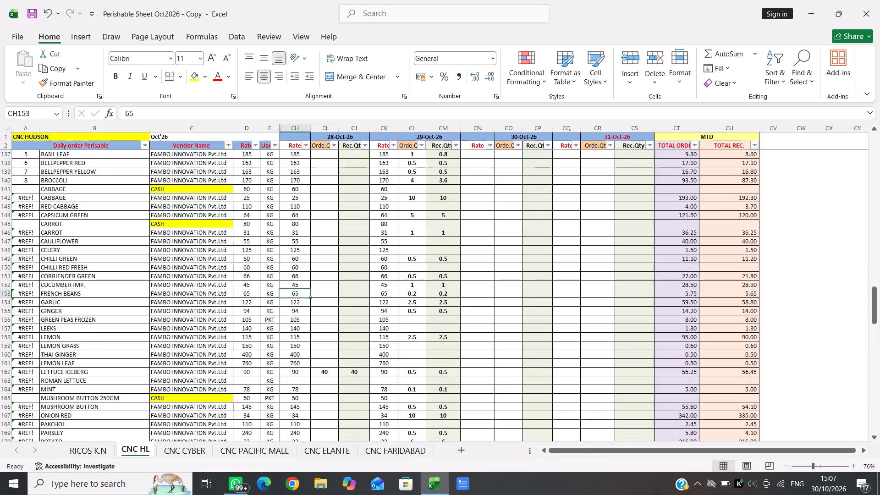
text(0.2)
key(Right)
text(0.2)
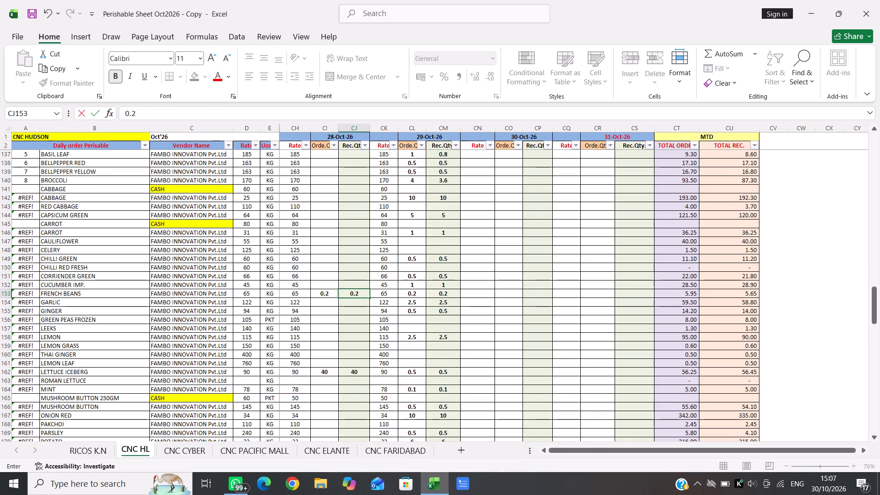
Find the BEETROOT row by searching for "BEE" and enter 0.5 as its 28-Oct-26 order and received quantities.
key(ctrl+f)
key(BackSpace)
key(BackSpace)
key(BackSpace)
key(BackSpace)
key(BackSpace)
text(BEE)
key(Return)
click(578, 365)
key(Right)
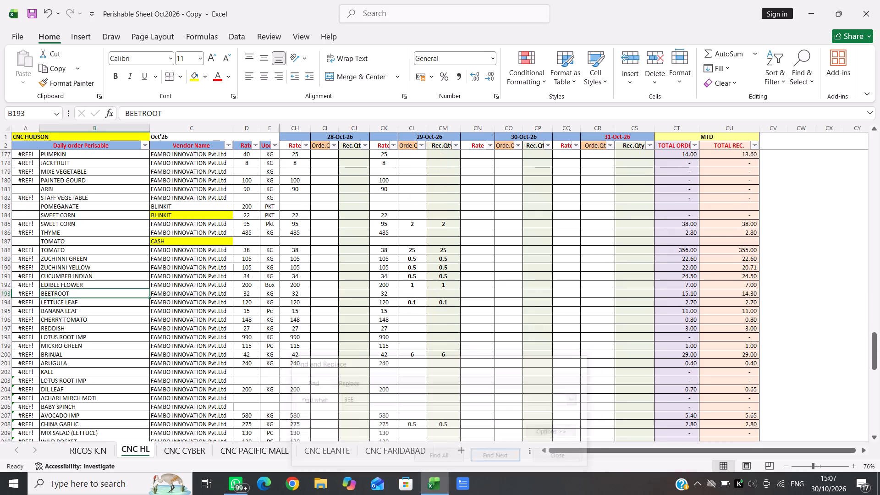
key(Right)
key(Right)
key(Right)
key(Right)
key(Right)
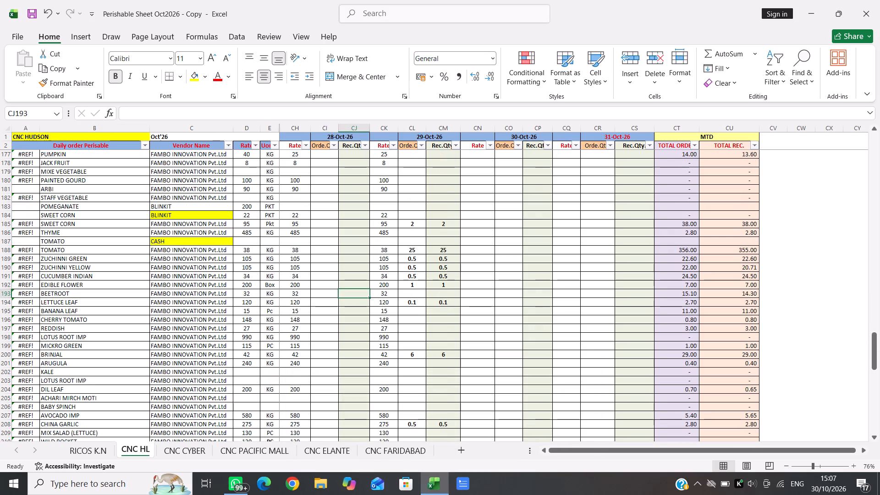
key(Left)
text(0.5)
key(Right)
text(0.5)
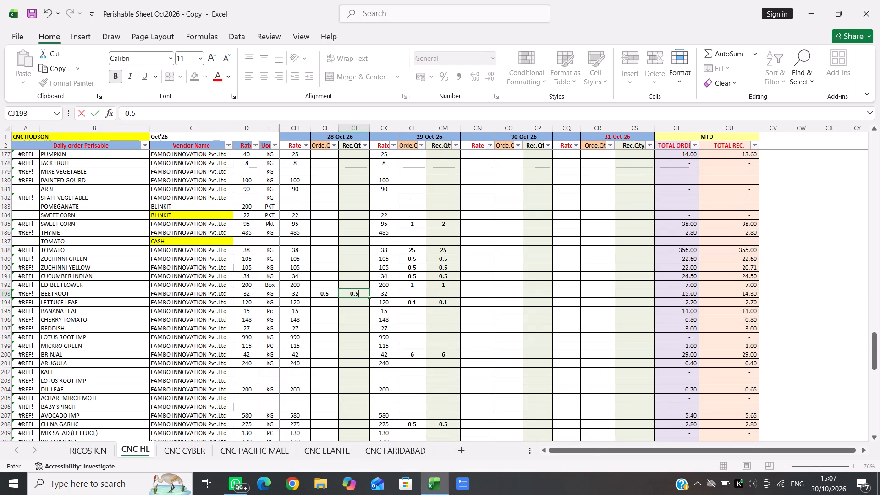
Find the BOTTLE GOURD row by searching for "BOTT" and enter 28-Oct-26 quantities of 5 ordered and 5.3 received.
key(ctrl+f)
key(BackSpace)
key(BackSpace)
key(BackSpace)
text(BOTT)
key(Return)
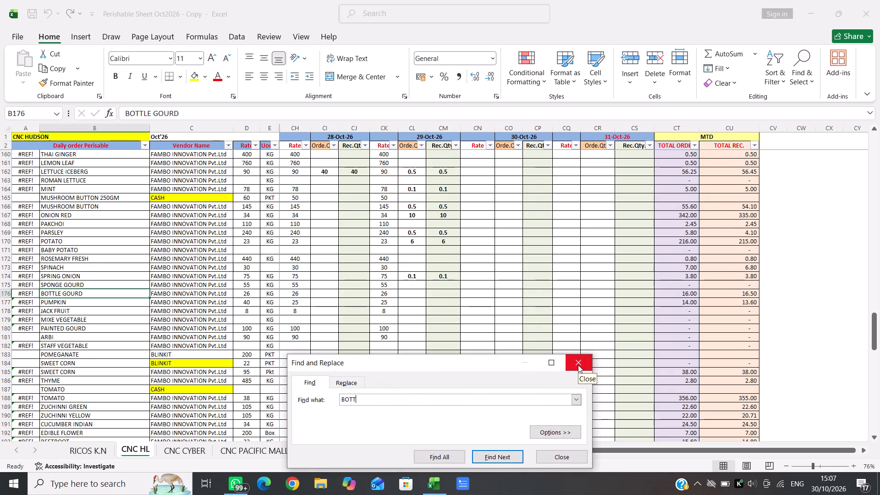
click(578, 365)
key(Right)
key(Right)
key(Right)
key(Right)
key(Right)
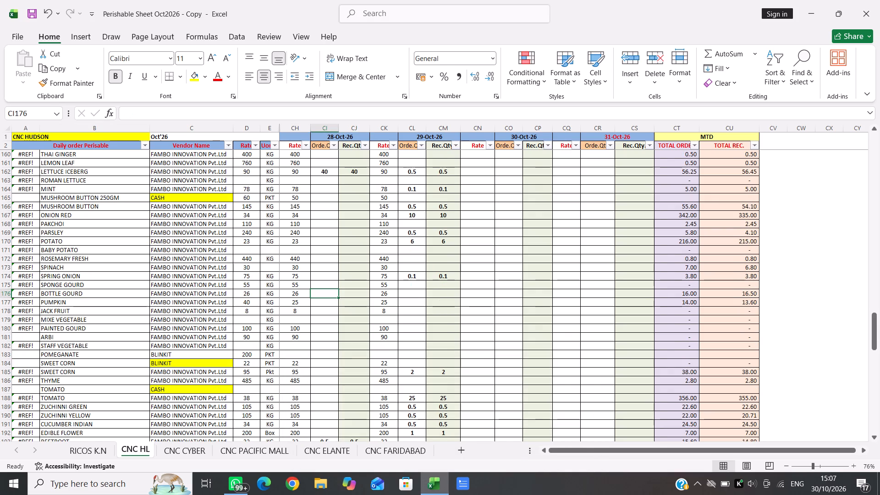
key(5)
key(Right)
text(5.3)
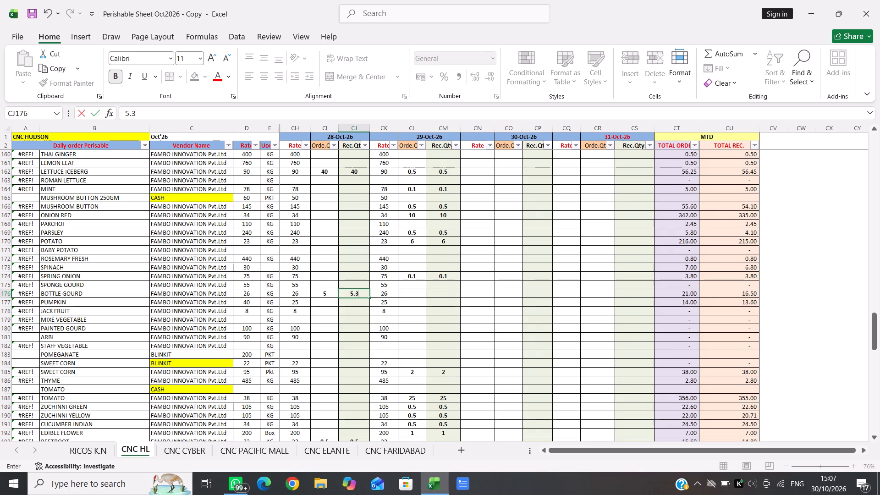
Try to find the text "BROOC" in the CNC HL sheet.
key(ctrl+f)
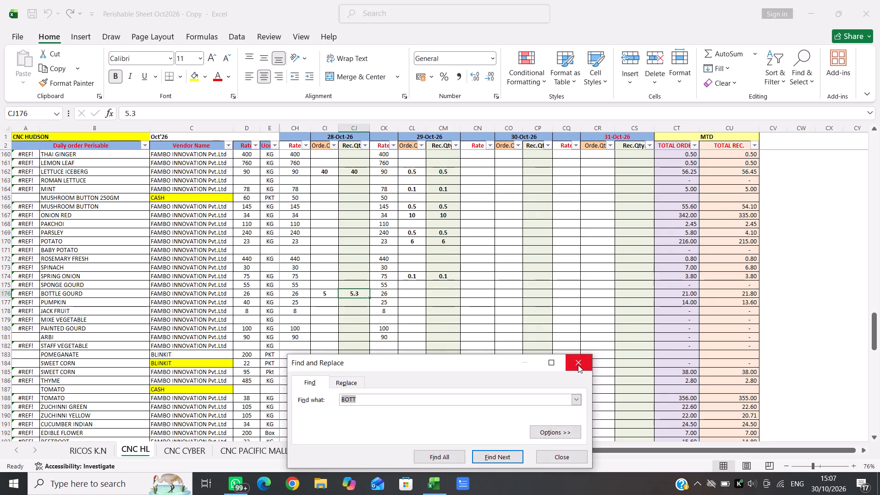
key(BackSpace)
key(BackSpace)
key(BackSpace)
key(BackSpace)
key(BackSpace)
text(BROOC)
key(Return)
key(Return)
Find the BROCCOLI row by searching for "BRO" and enter 4 as its 28-Oct-26 order and received quantities.
key(BackSpace)
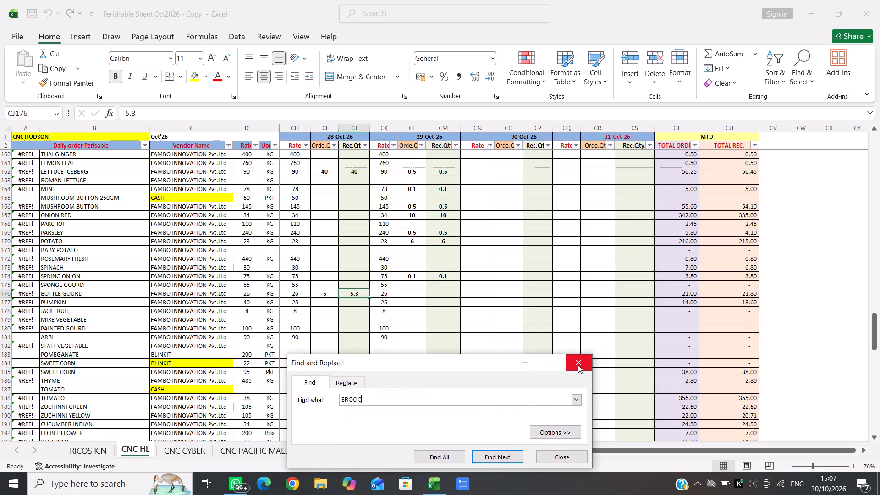
key(BackSpace)
key(Return)
key(Return)
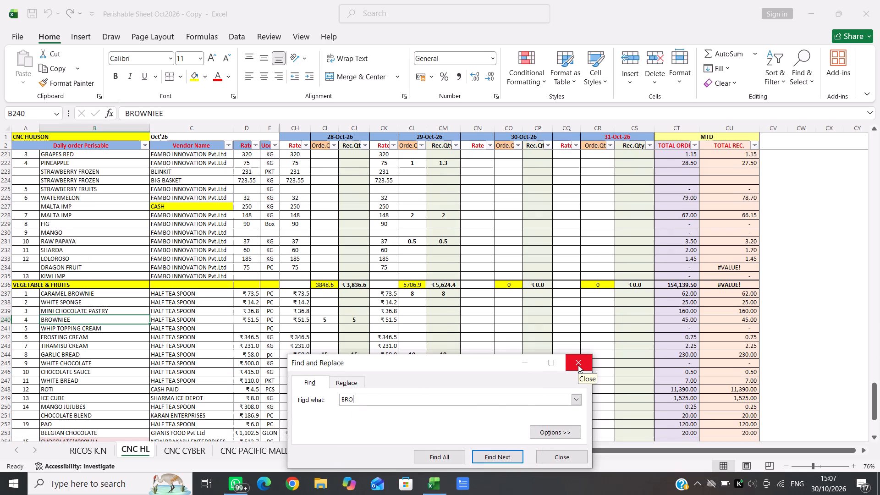
key(Return)
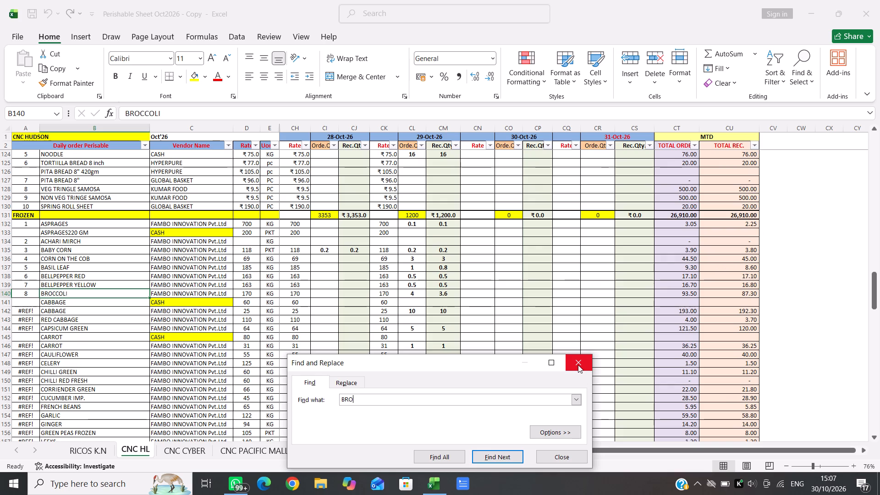
click(578, 365)
key(Right)
key(Right)
key(Right)
key(Right)
key(Right)
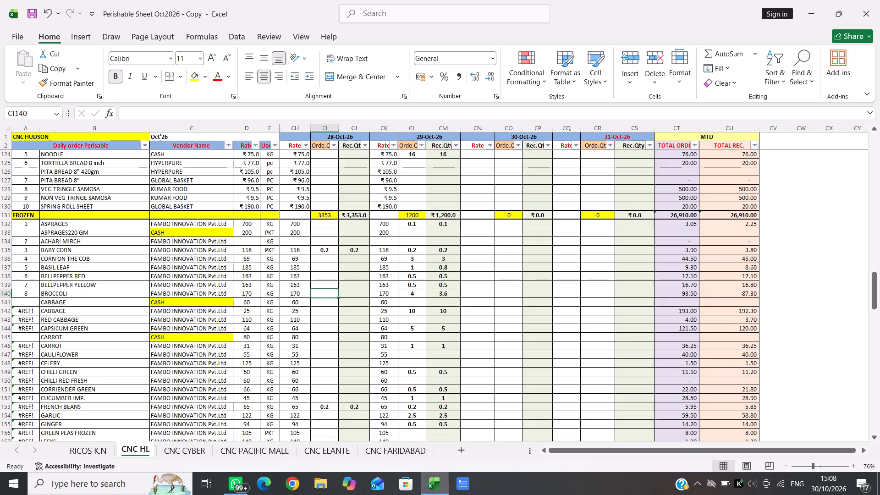
key(4)
key(Right)
key(4)
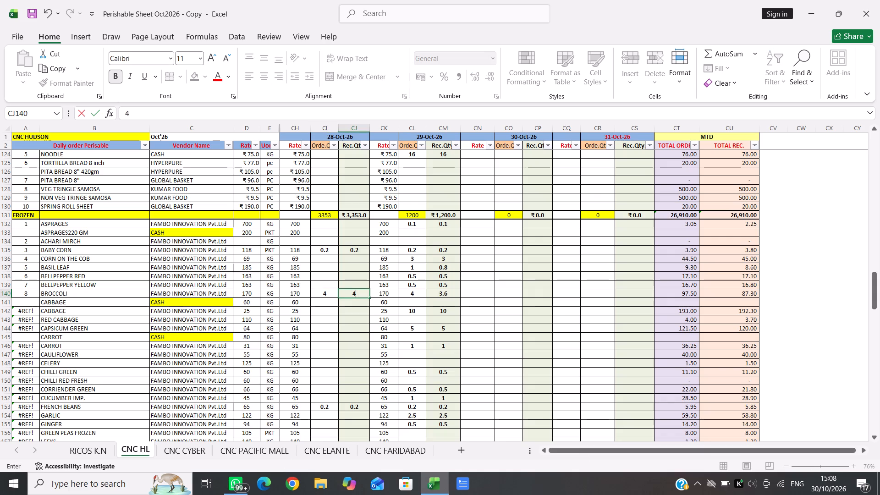
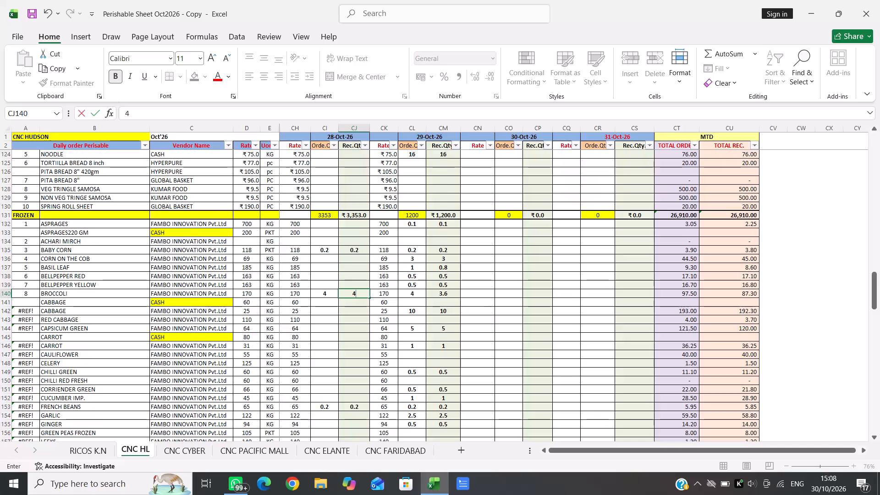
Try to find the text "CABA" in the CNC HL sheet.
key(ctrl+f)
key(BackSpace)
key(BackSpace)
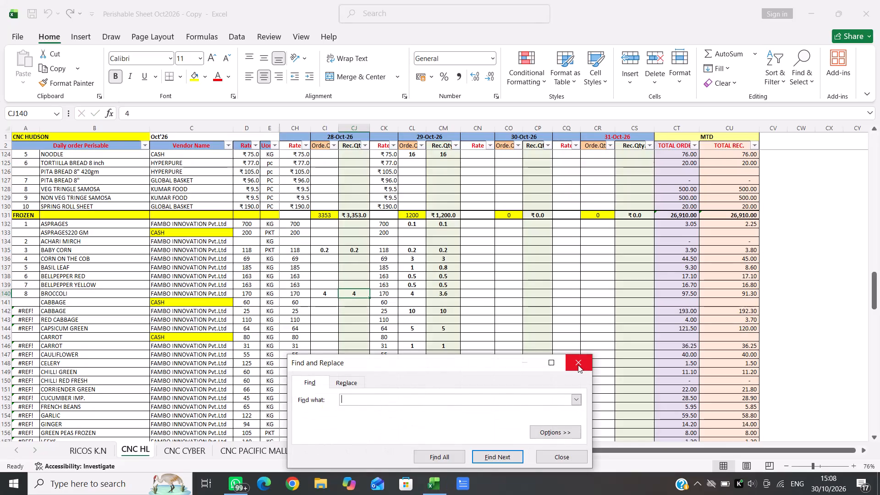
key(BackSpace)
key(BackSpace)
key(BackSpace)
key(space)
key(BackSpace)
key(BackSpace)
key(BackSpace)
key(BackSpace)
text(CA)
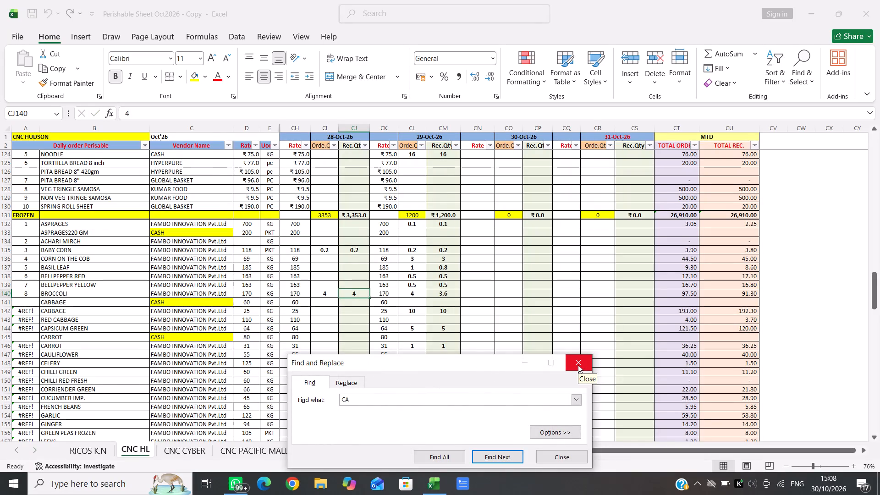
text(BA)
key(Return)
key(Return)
Find the FAMBO INNOVATION CABBAGE row by searching for "CABBA" and enter 5 as its 28-Oct-26 order and received quantities.
key(BackSpace)
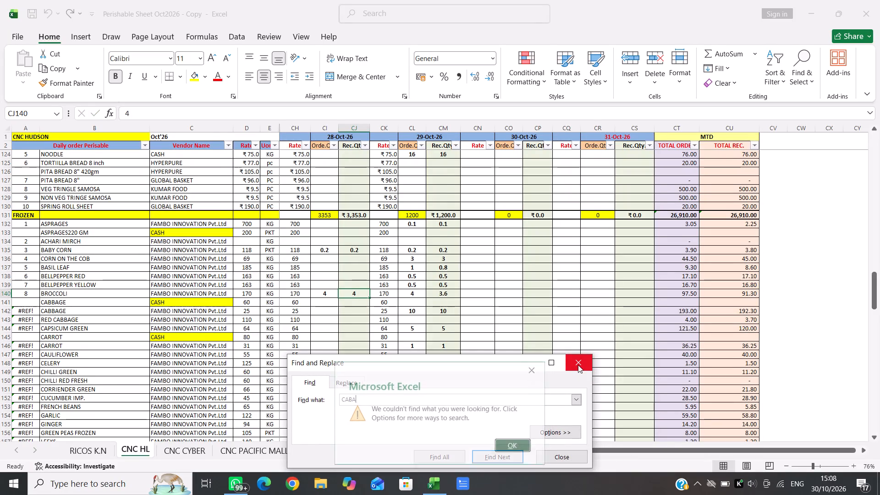
key(BackSpace)
key(BackSpace)
text(ABBA)
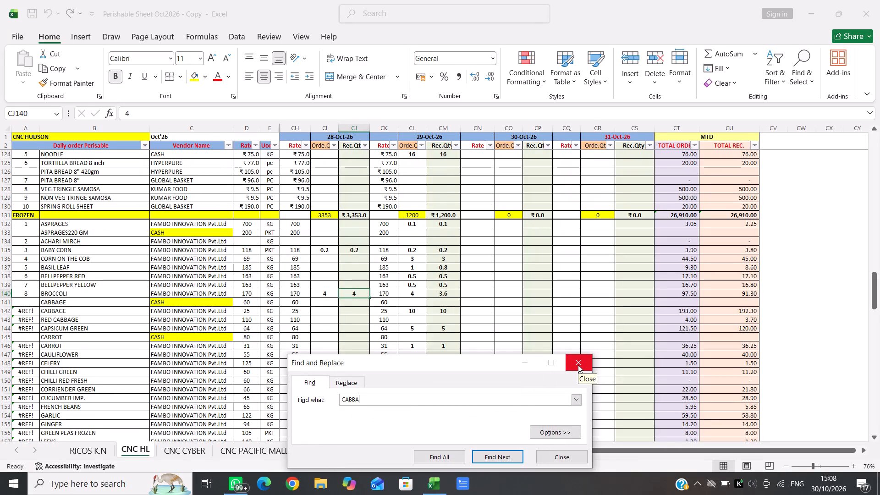
key(Return)
click(578, 365)
key(Down)
key(Right)
key(Right)
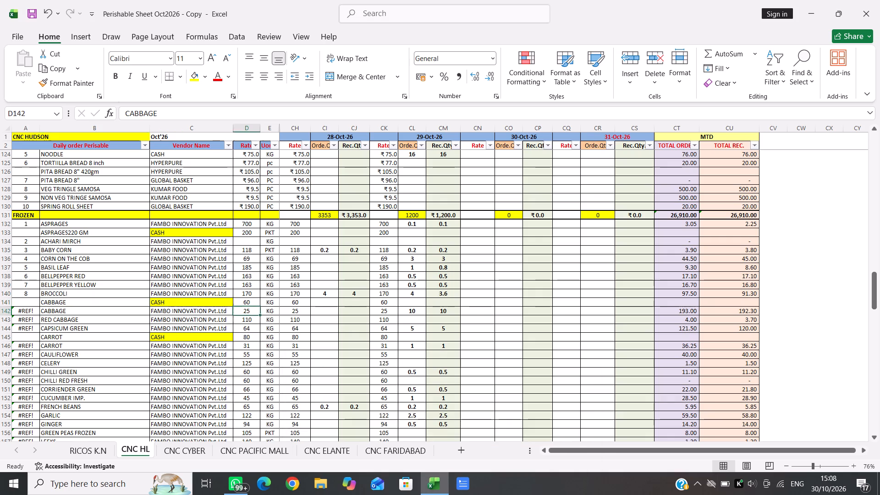
key(Right)
key(Right)
key(Right)
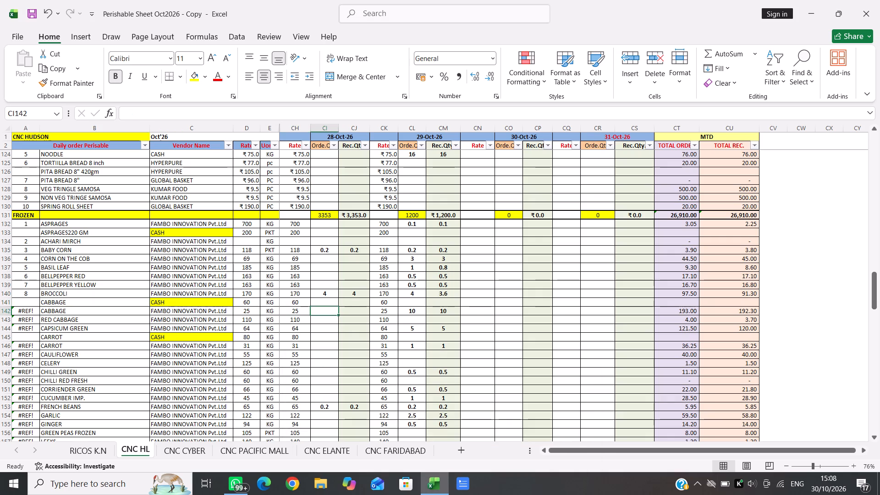
key(5)
key(Right)
key(5)
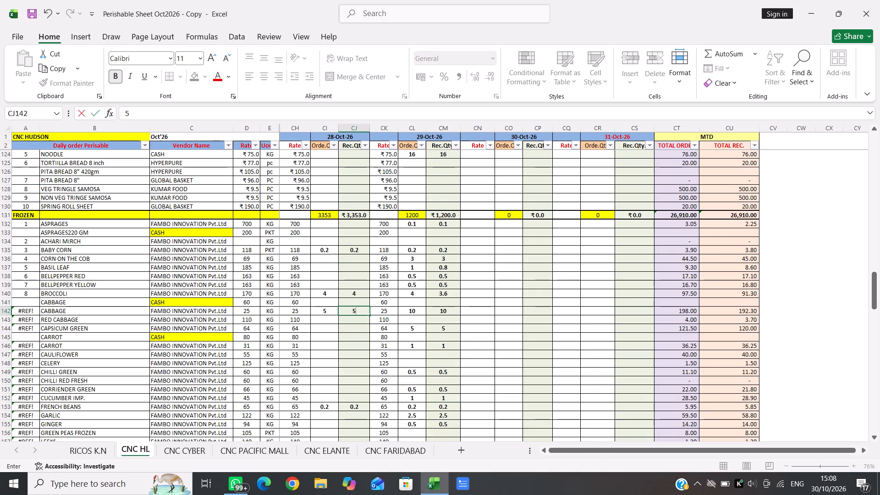
Find the CAPSICUM GREEN row by searching for "CAP" and enter 3 as its 28-Oct-26 order and received quantities.
key(ctrl+f)
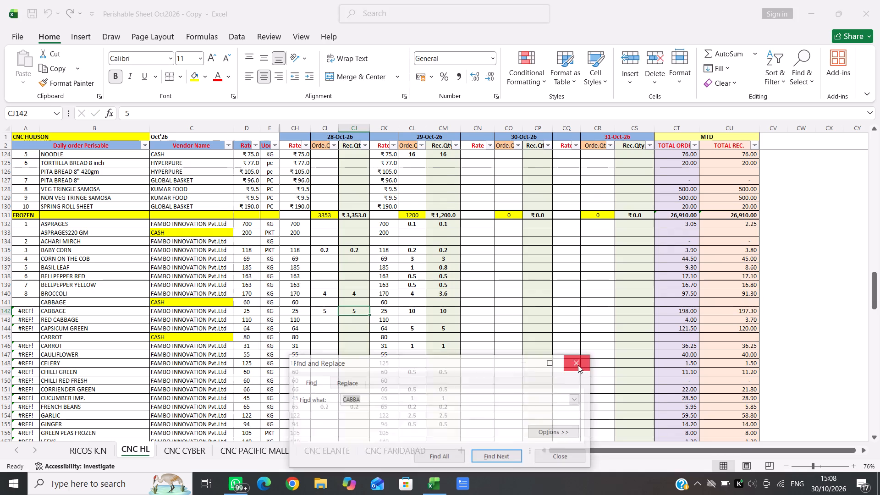
key(BackSpace)
key(BackSpace)
key(BackSpace)
text(CAP)
key(Return)
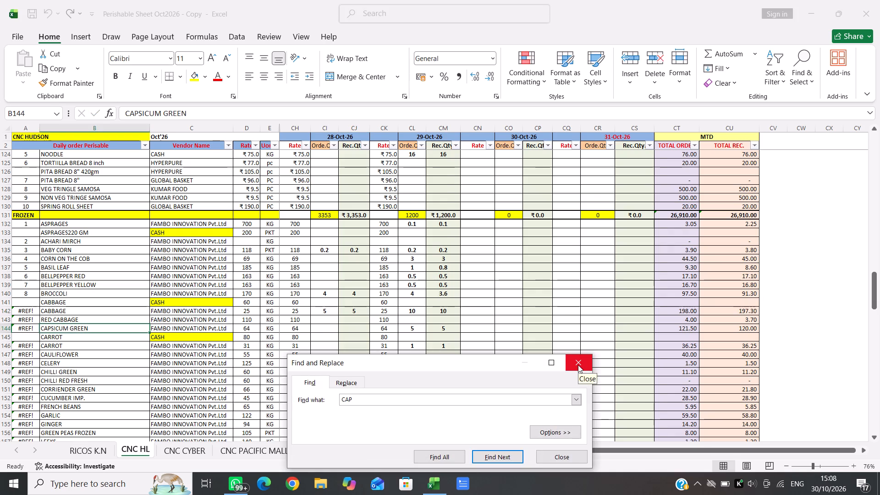
click(578, 365)
key(Right)
key(Right)
key(Right)
key(Right)
key(Right)
key(Right)
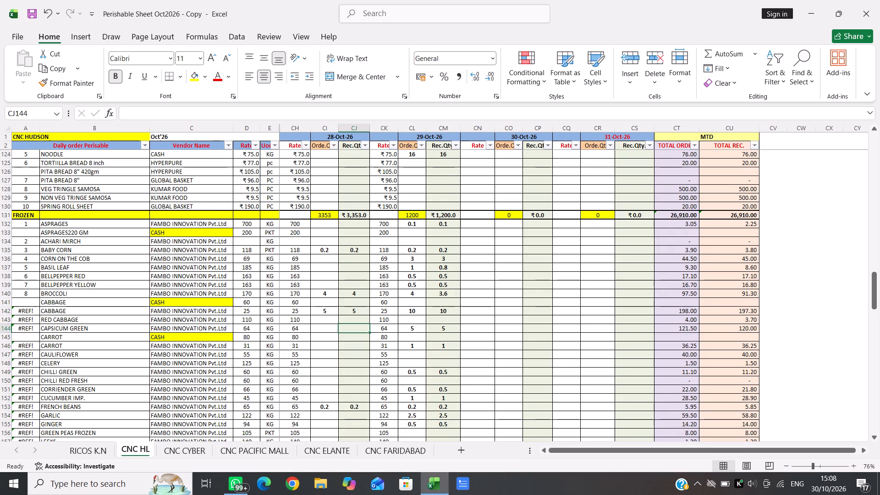
key(Left)
key(3)
key(Right)
key(3)
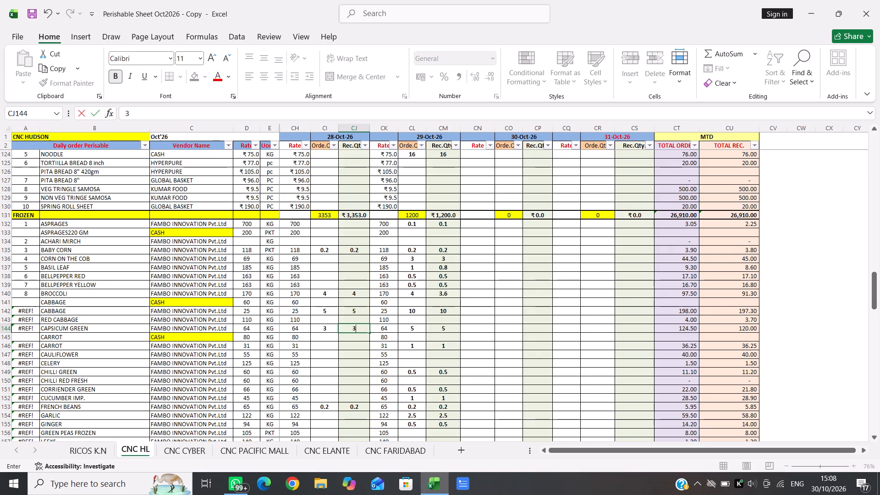
key(f)
key(BackSpace)
Find the BELLPEPPER RED row by searching for "BEL" and go to its 28-Oct-26 order quantity cell.
key(ctrl+f)
key(BackSpace)
key(BackSpace)
key(BackSpace)
key(BackSpace)
text(BE)
key(Return)
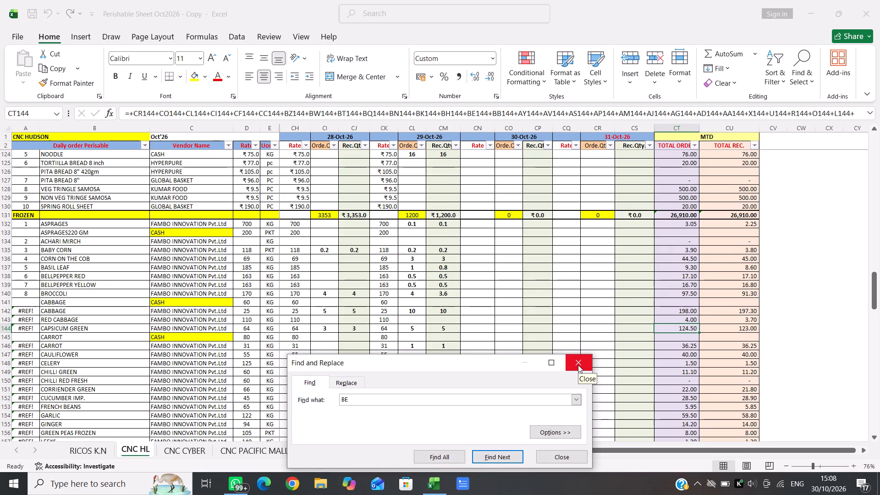
key(l)
key(Return)
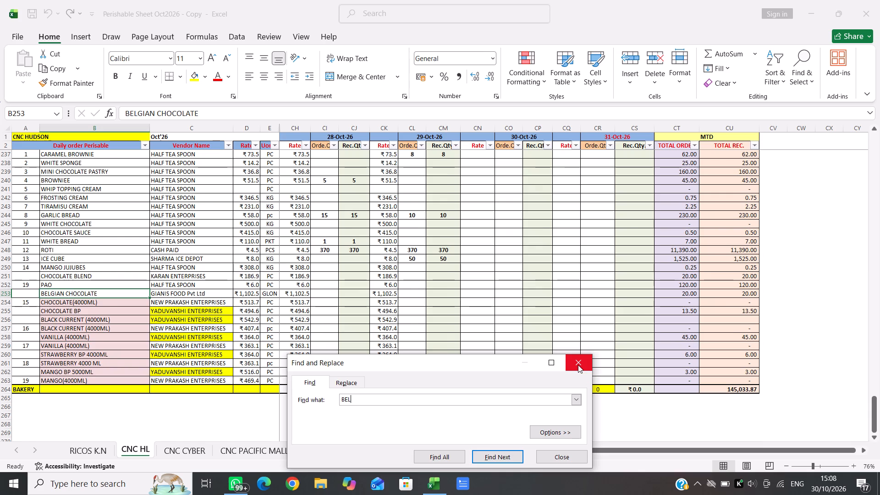
key(Return)
click(578, 365)
key(Right)
key(Right)
key(Right)
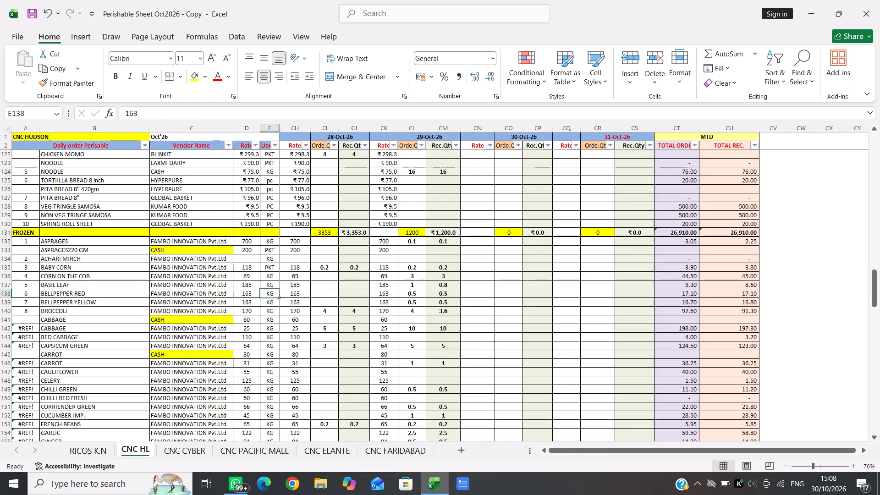
key(Right)
key(Right)
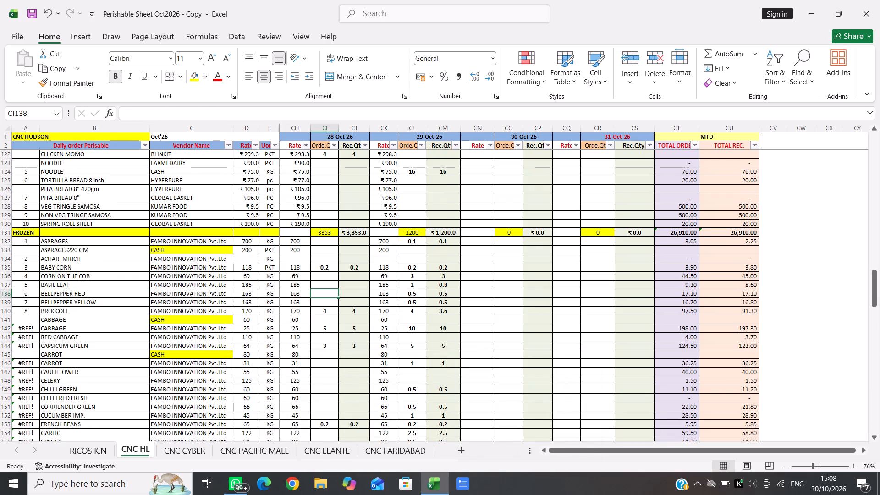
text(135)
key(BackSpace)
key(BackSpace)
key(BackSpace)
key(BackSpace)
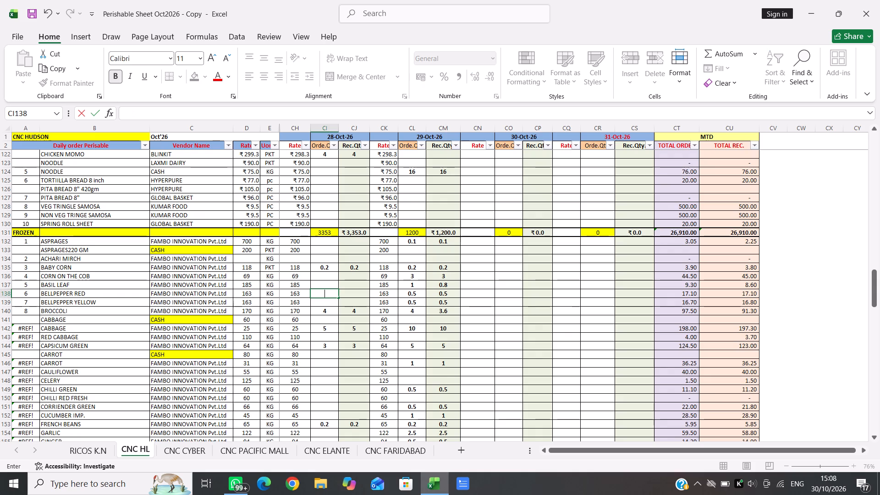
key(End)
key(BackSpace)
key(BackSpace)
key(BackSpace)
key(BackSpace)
Enter 0.5 as the 28-Oct-26 order and received quantities for BELLPEPPER RED.
text(0.5)
key(Right)
key(BackSpace)
text(0.5)
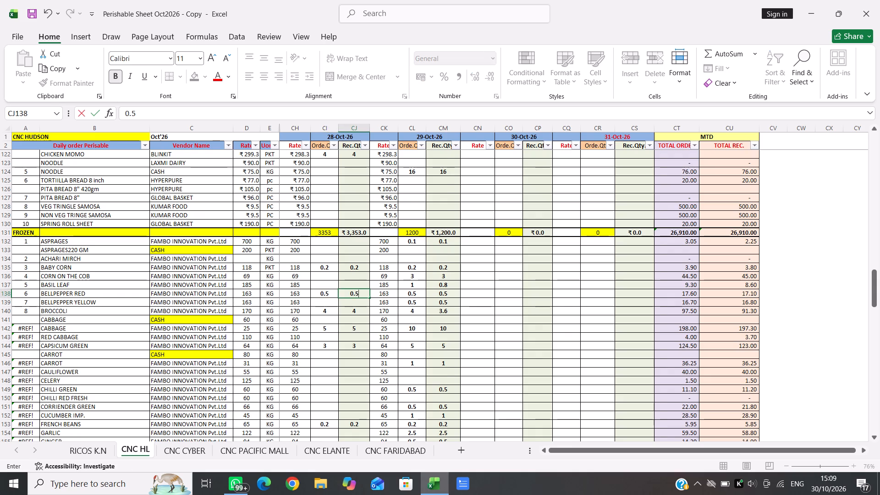
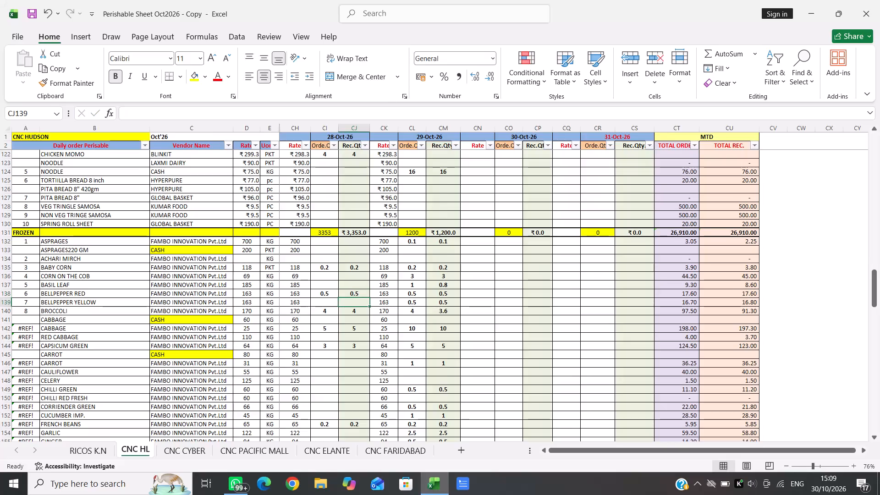
Enter 0.5 as the 28-Oct-26 received and order quantities for BELLPEPPER YELLOW.
text(0.5)
key(Up)
key(Left)
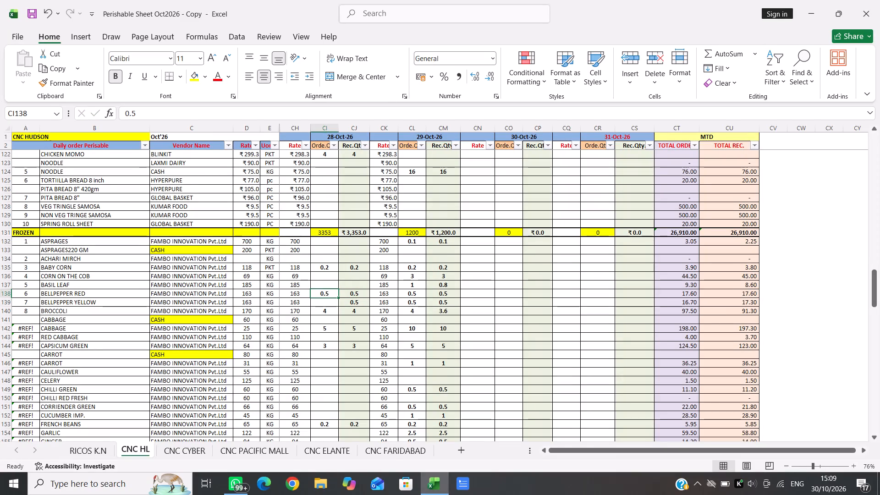
key(Down)
text(0.5)
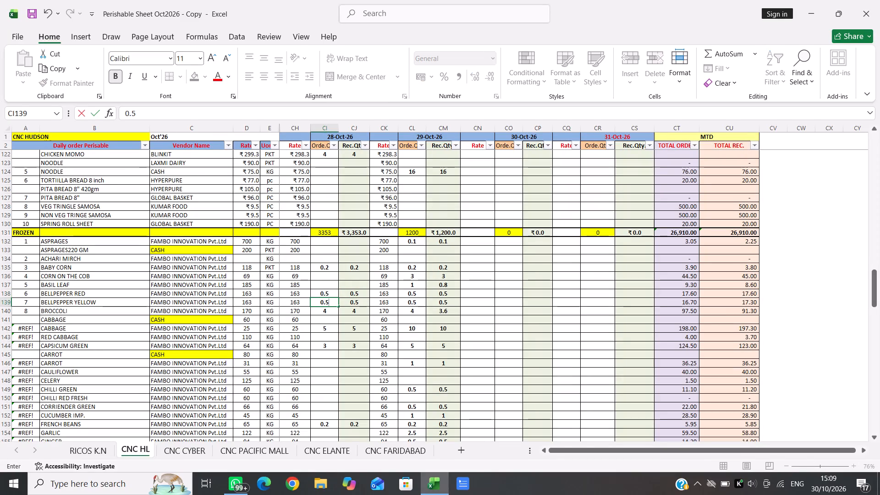
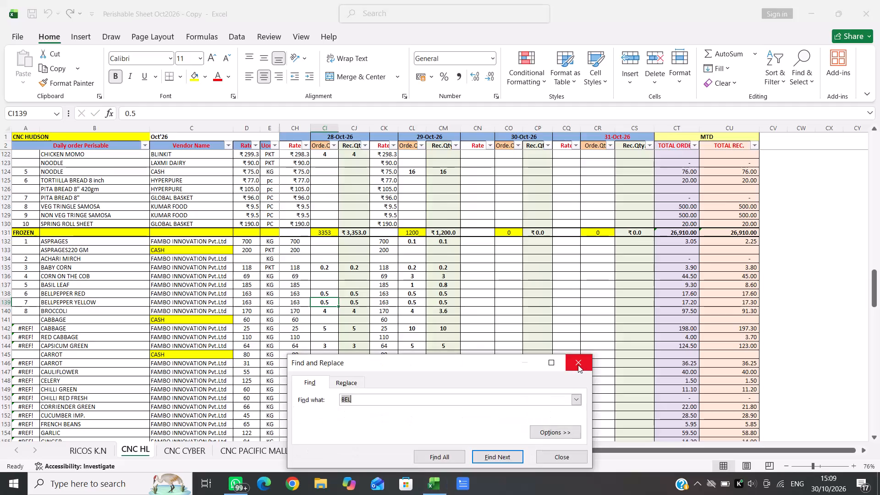
Enter 1.5 as the 28-Oct-26 order and received quantities for the FAMBO INNOVATION CARROT row.
key(BackSpace)
key(BackSpace)
key(BackSpace)
key(BackSpace)
text(CARR)
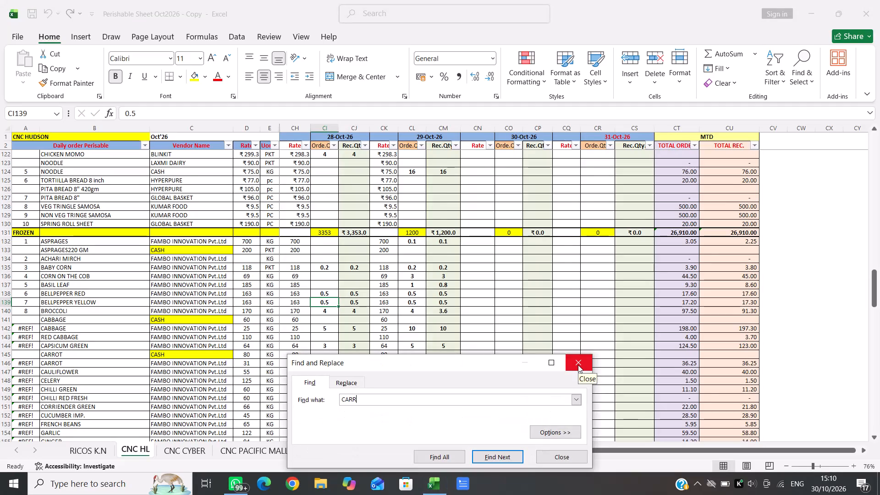
key(Return)
click(578, 365)
key(Down)
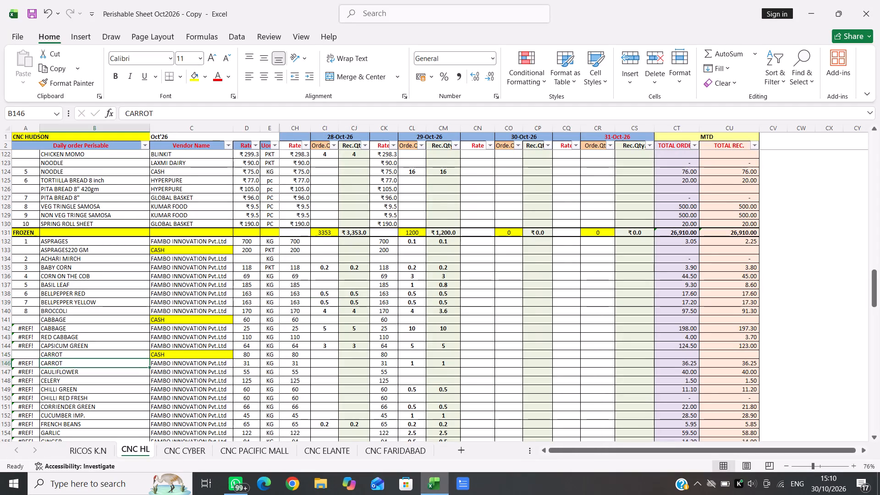
key(Right)
key(Right)
key(Right)
key(Right)
key(Right)
text(1.5)
key(Right)
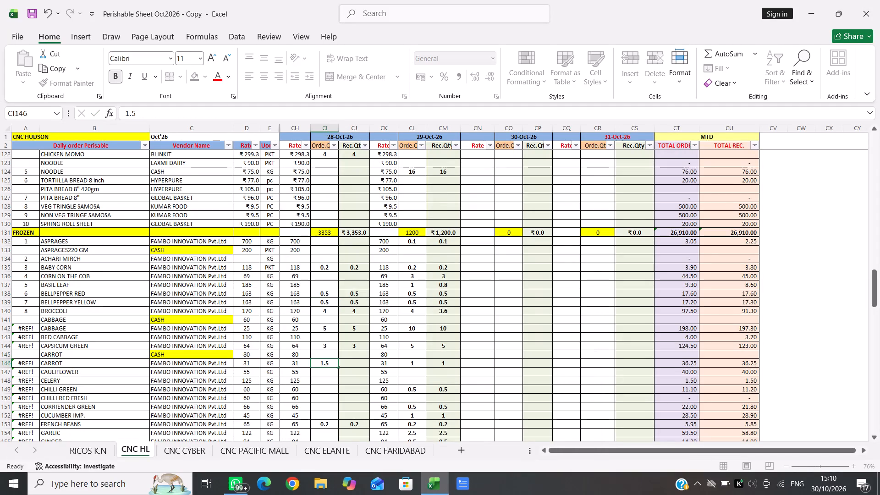
text(1.5)
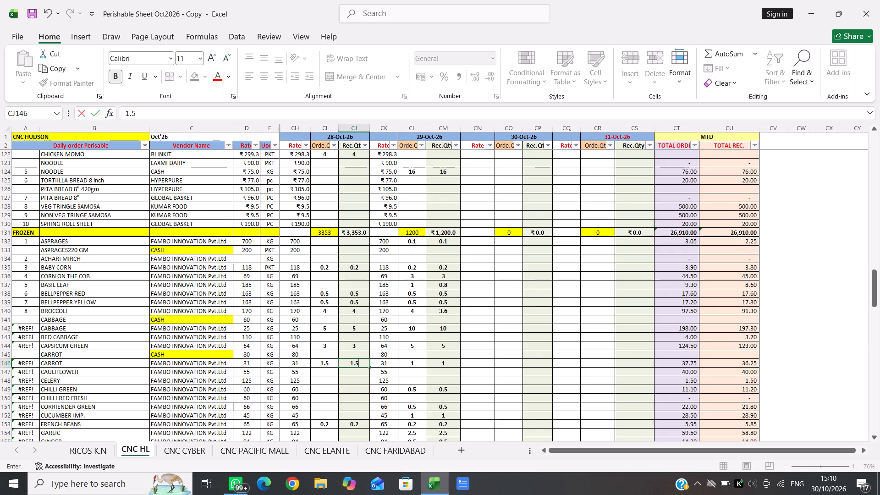
Find CELERY and enter 0.2 as its 28-Oct-26 order and received quantities.
key(ctrl+f)
key(BackSpace)
key(BackSpace)
key(BackSpace)
key(BackSpace)
text(CELL)
key(Return)
key(BackSpace)
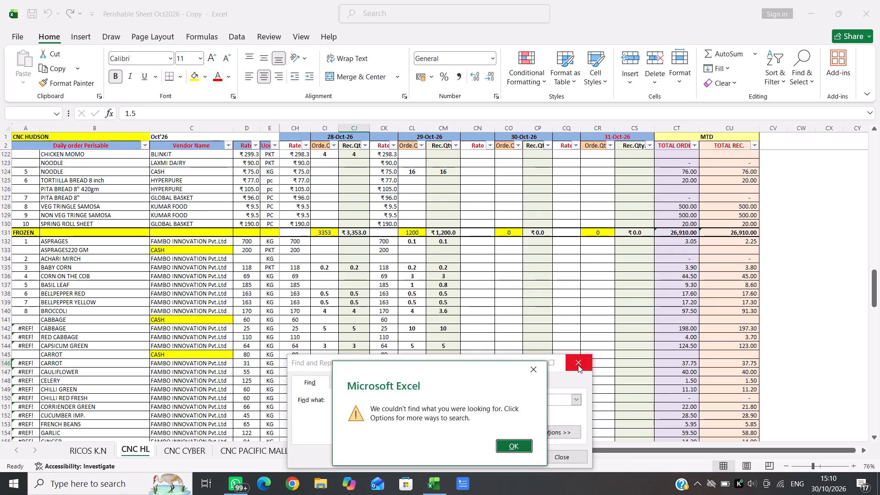
key(Return)
key(BackSpace)
key(e)
key(Return)
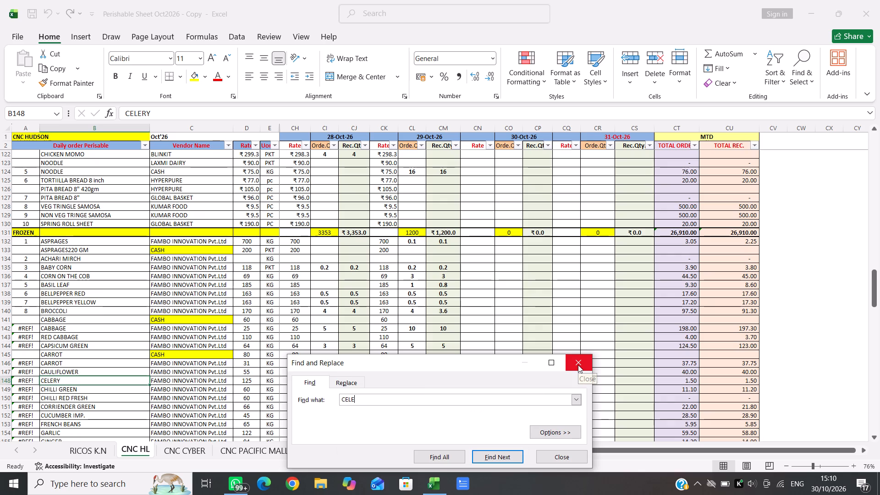
click(578, 365)
key(Right)
key(Right)
key(Right)
key(Right)
key(Right)
text(0.2)
key(Right)
text(0.2)
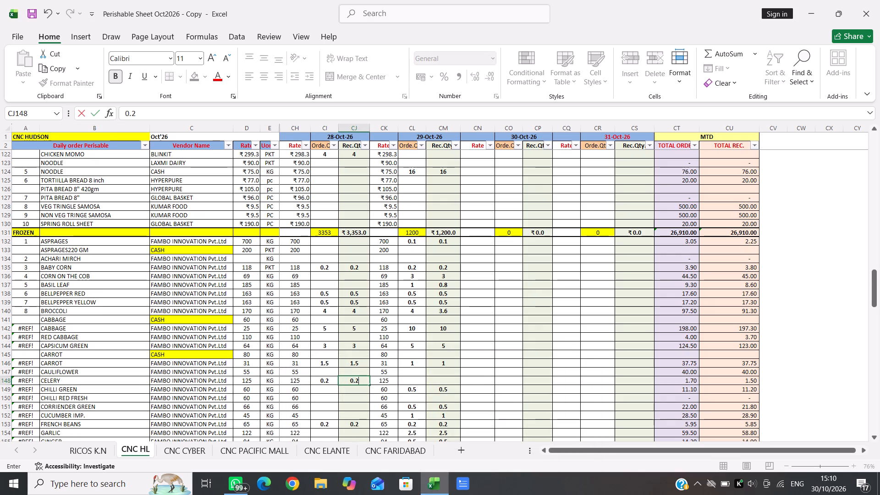
Find CHILLI GREEN and enter 0.5 as its 28-Oct-26 order and received quantities.
key(ctrl+f)
key(BackSpace)
key(BackSpace)
key(BackSpace)
key(BackSpace)
text(CHILLI)
key(Return)
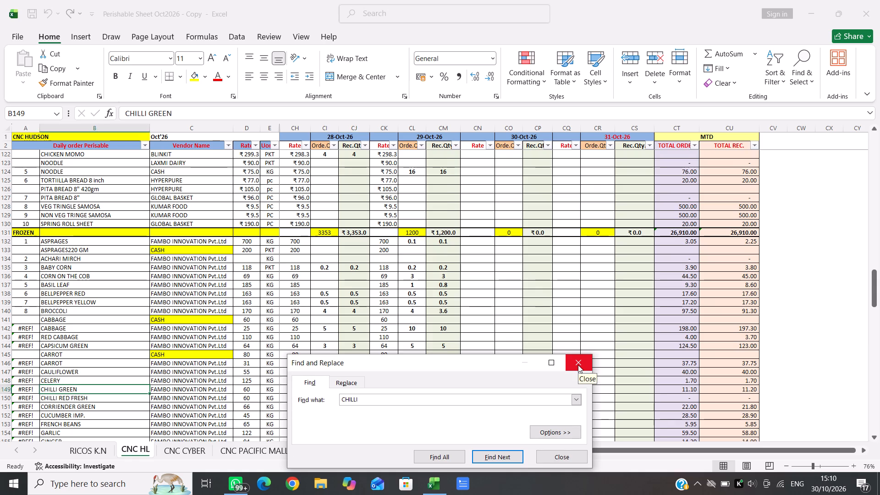
click(578, 365)
key(Right)
key(Right)
key(Right)
key(Right)
key(Right)
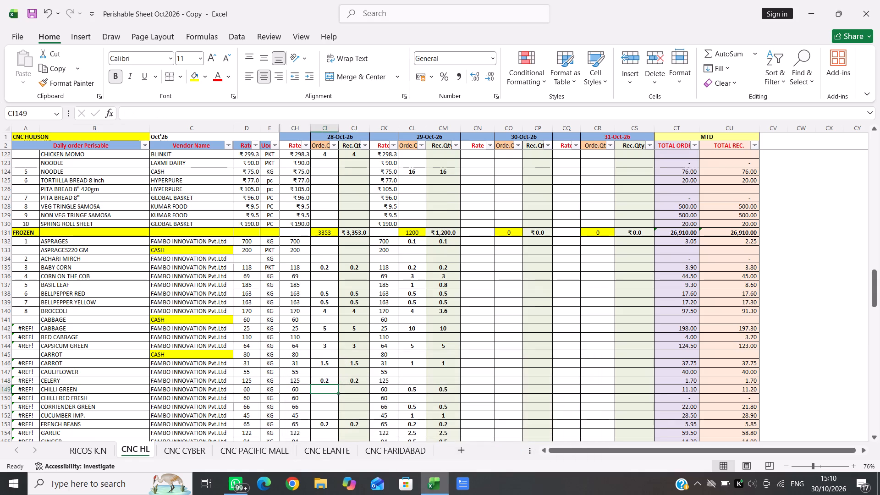
key(Right)
key(Left)
text(0.5)
key(Right)
text(0.5)
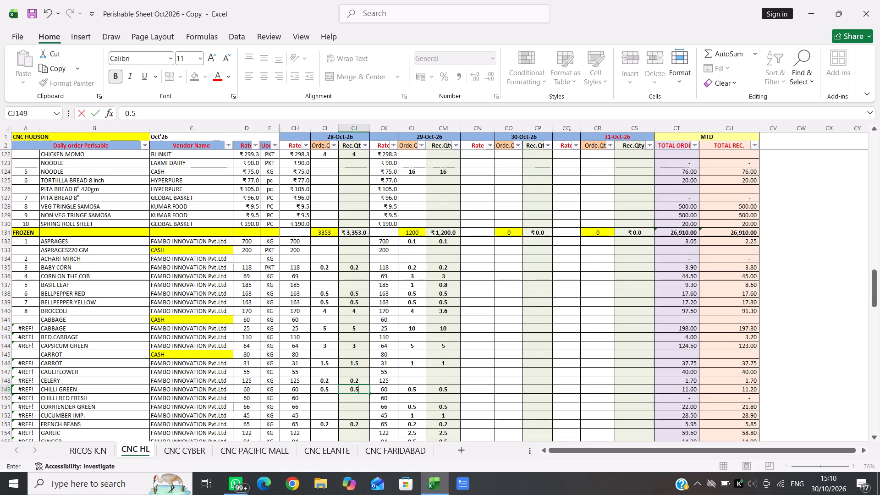
Find CORRIENDER GREEN and enter its 28-Oct-26 quantities: 0.5 ordered and 0.6 received.
key(ctrl+f)
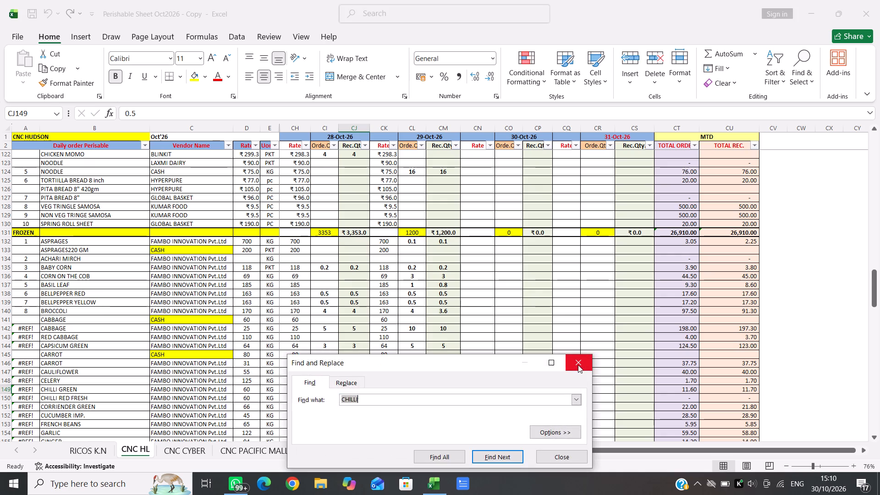
key(BackSpace)
key(BackSpace)
key(BackSpace)
text(CI)
key(BackSpace)
key(o)
text(RR)
key(Return)
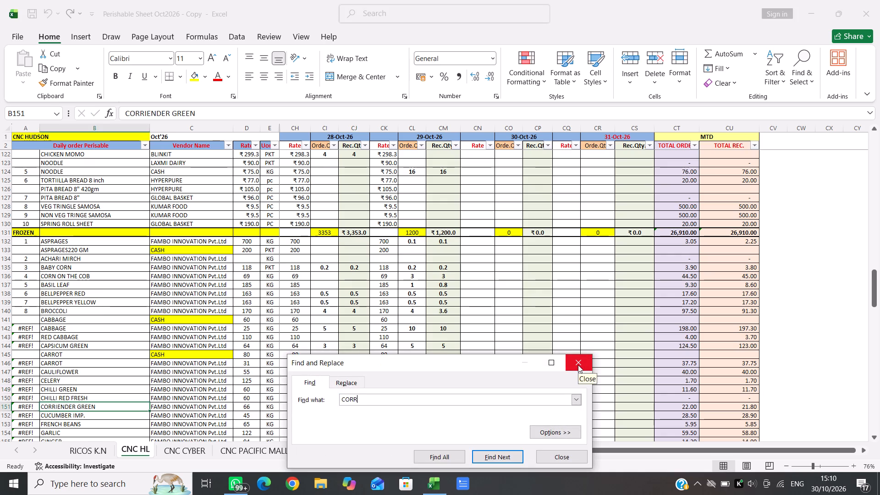
click(578, 365)
key(Right)
key(Right)
key(Right)
key(Right)
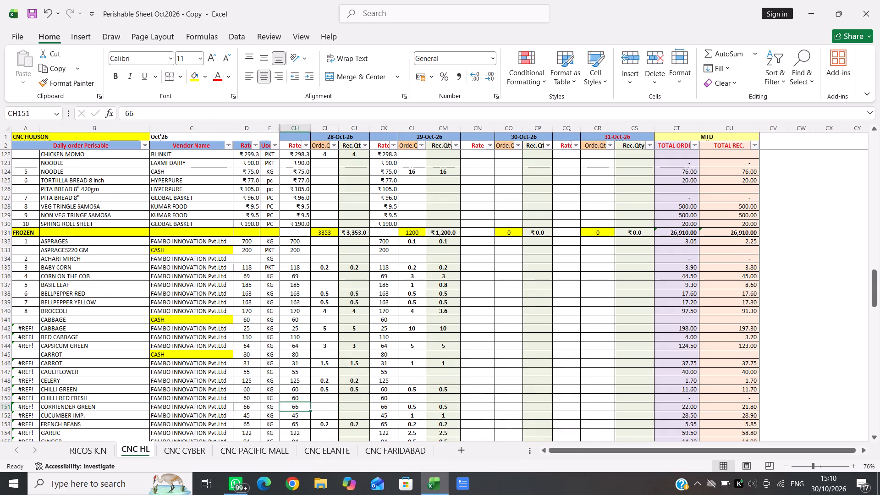
key(Right)
text(0.5)
key(Right)
text(0.5)
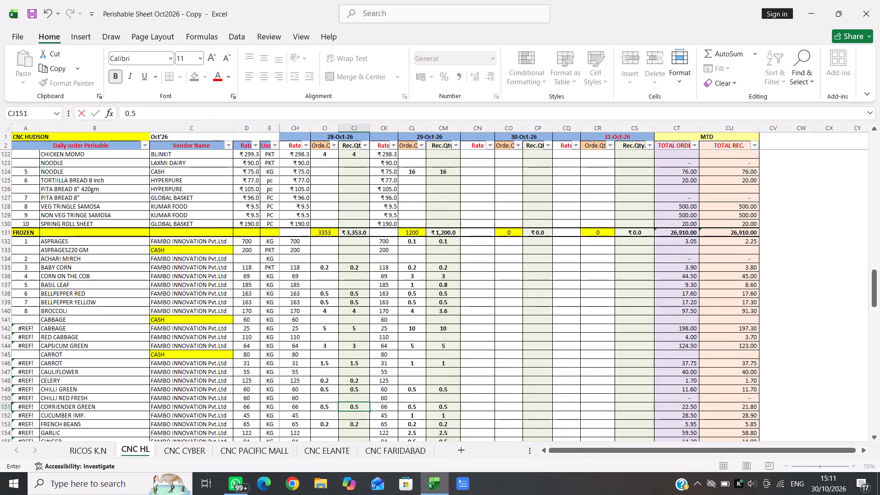
text(0.6)
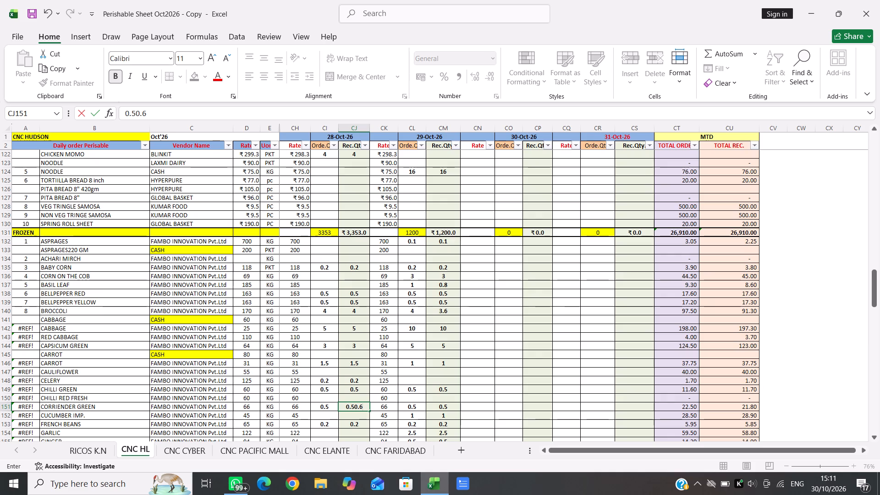
key(Left)
key(Right)
text(0.6)
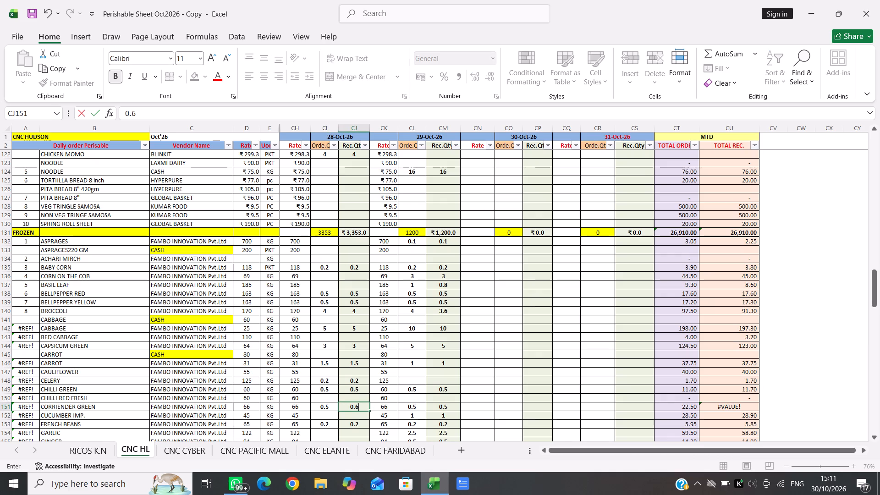
key(f)
Find CORN ON THE COB and enter 1 as its 28-Oct-26 order and received quantities.
key(ctrl+f)
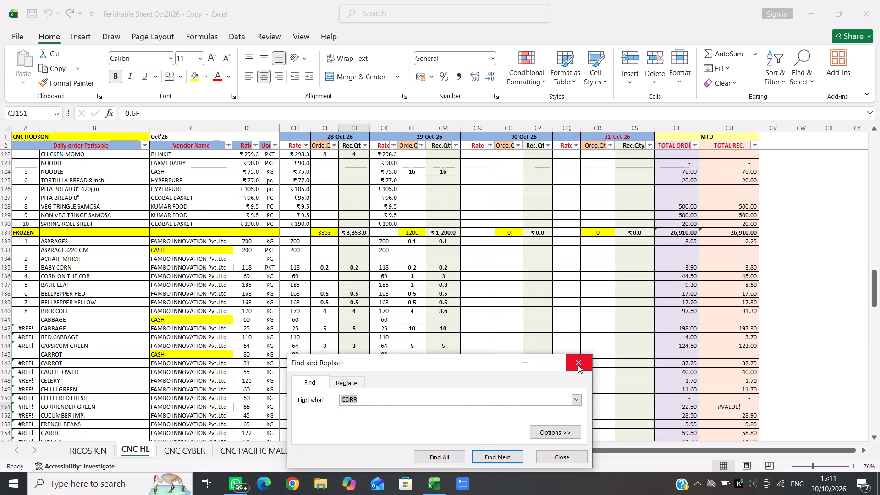
key(BackSpace)
key(BackSpace)
key(BackSpace)
text(COB)
key(Return)
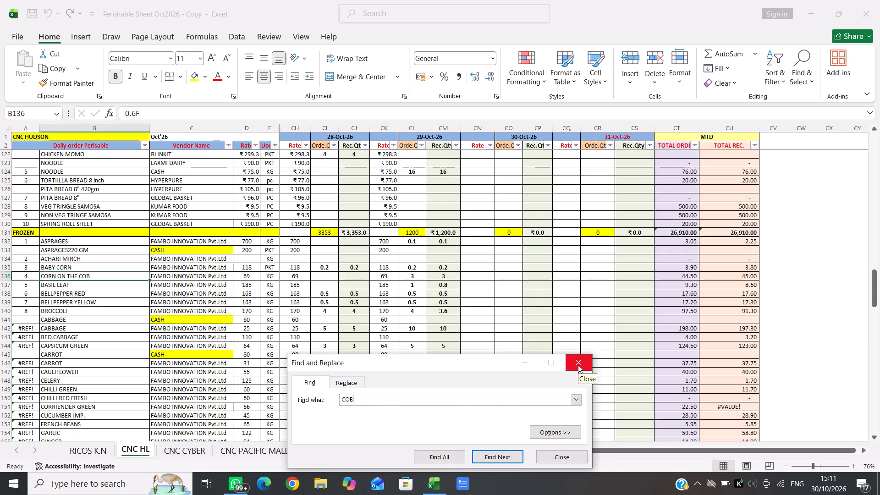
click(578, 365)
key(Right)
key(Right)
key(Right)
key(Right)
key(Right)
key(1)
key(Right)
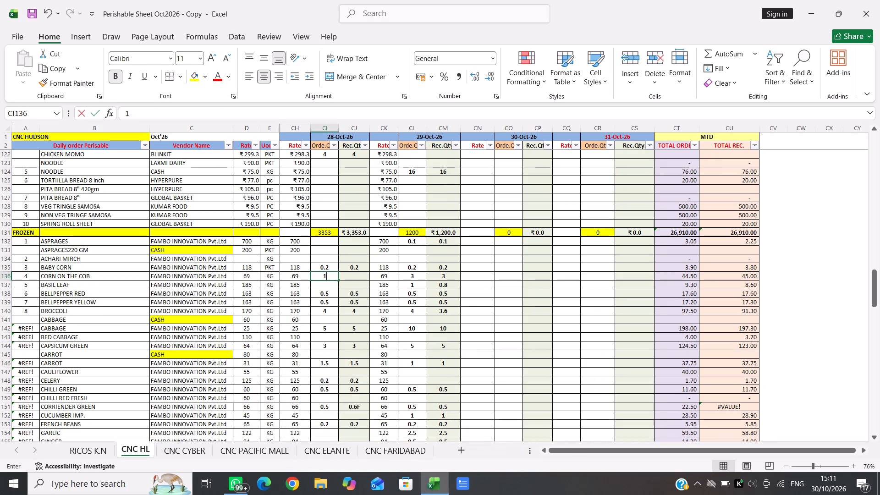
key(1)
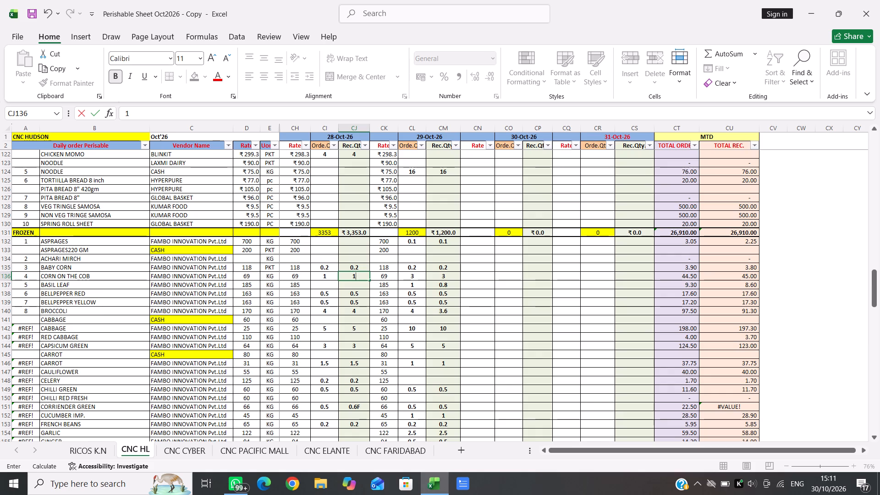
Enter 2 as the 28-Oct-26 order and received quantities for the FAMBO INNOVATION SWEET CORN row.
key(ctrl+f)
key(BackSpace)
key(BackSpace)
key(BackSpace)
key(BackSpace)
text(SWEE)
key(Return)
click(578, 365)
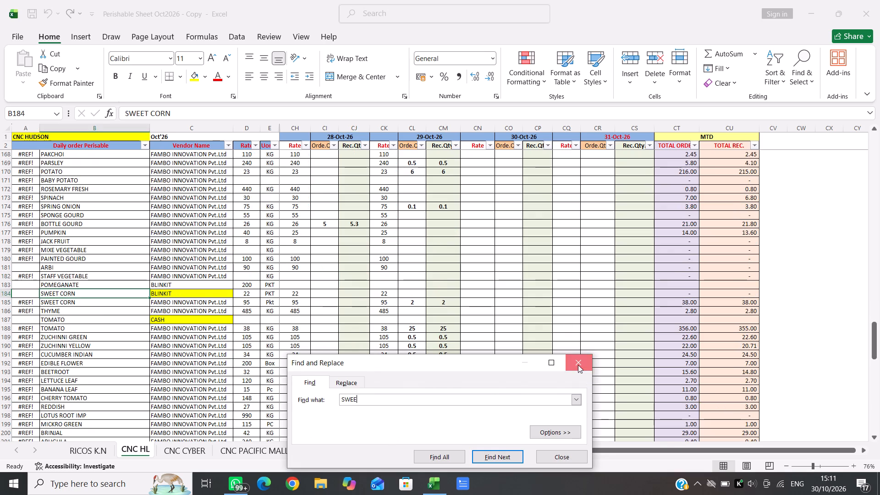
key(Down)
key(Right)
key(Right)
key(Right)
key(Right)
key(Right)
key(Right)
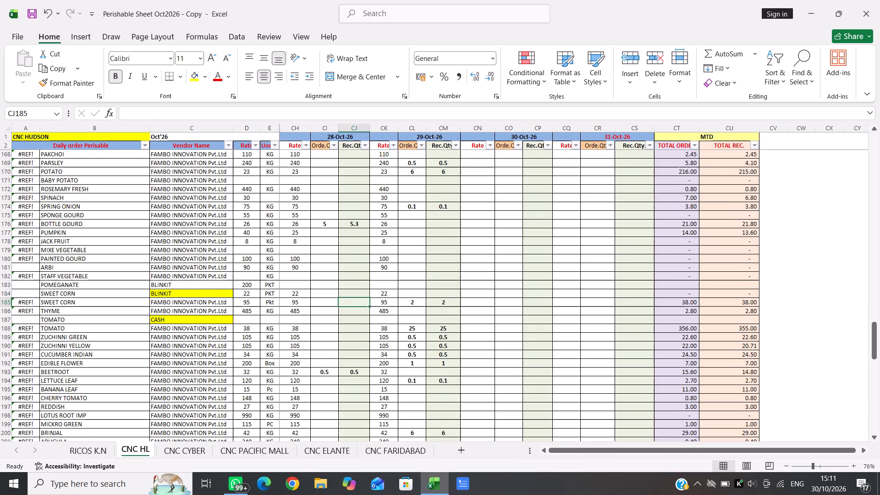
key(Left)
key(2)
key(Right)
key(2)
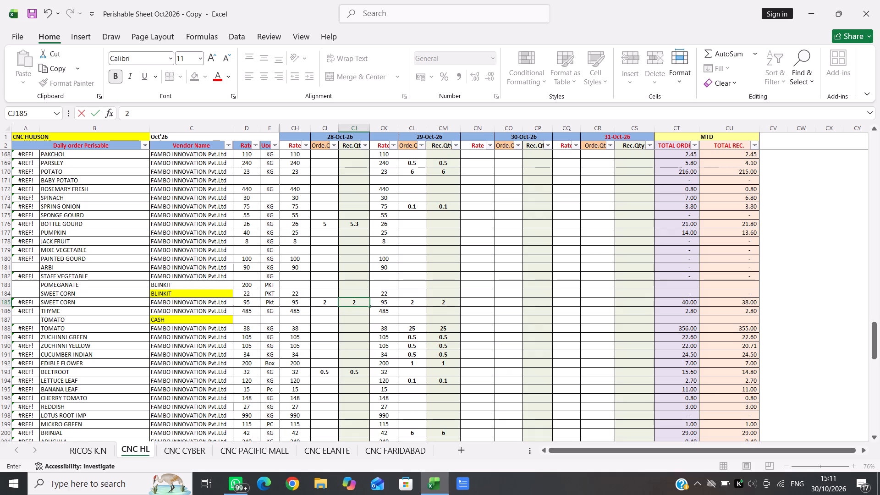
Find CUCUMBER IMP. and enter 0.5 as its 28-Oct-26 order and received quantities.
key(ctrl+f)
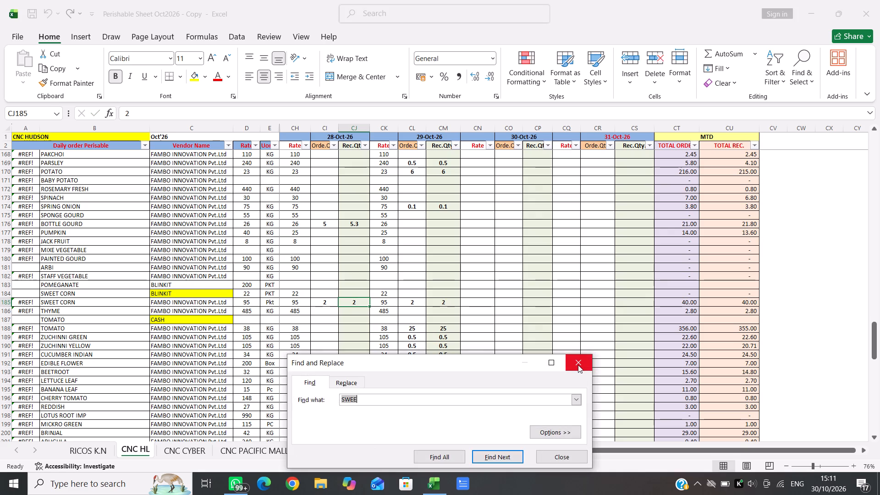
key(BackSpace)
key(BackSpace)
key(BackSpace)
text(CUCU)
key(Return)
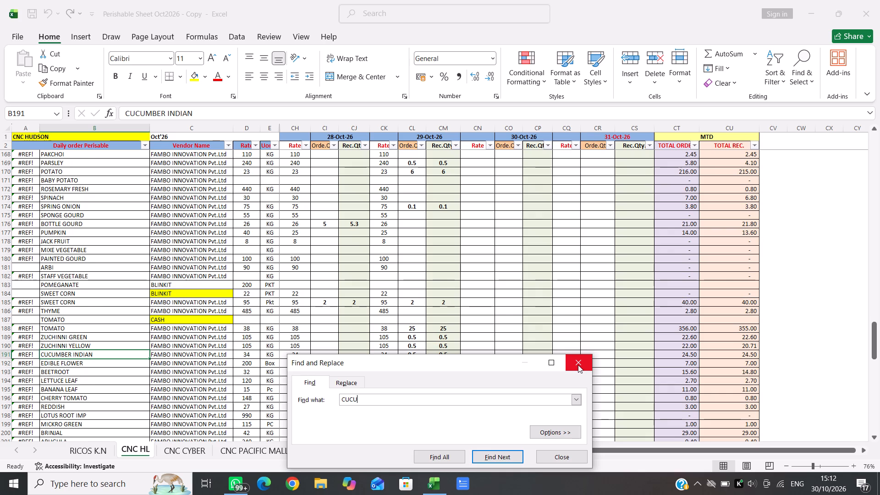
key(Return)
click(578, 365)
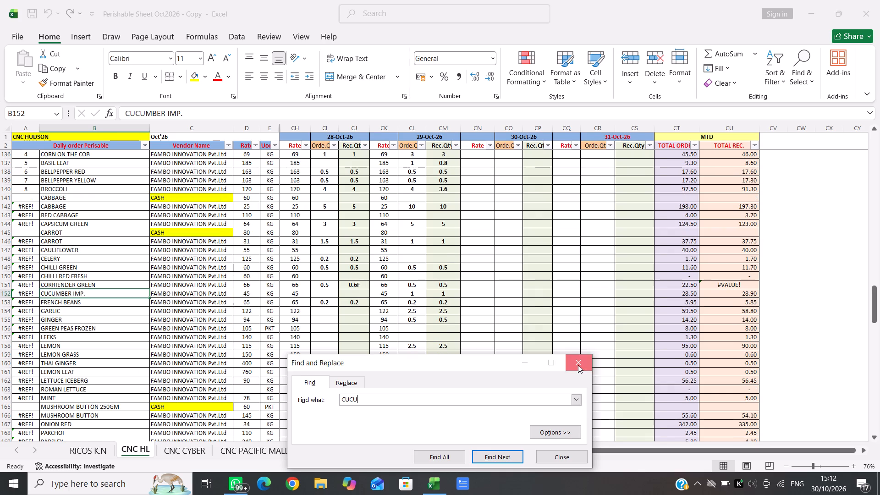
key(Right)
key(Right)
key(Right)
key(Right)
key(Right)
key(Right)
key(Left)
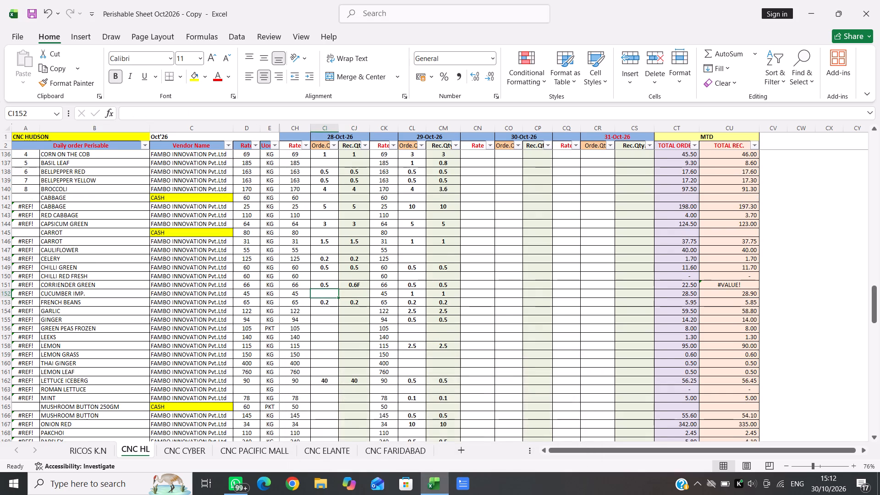
text(0.5)
key(Right)
text(0.5)
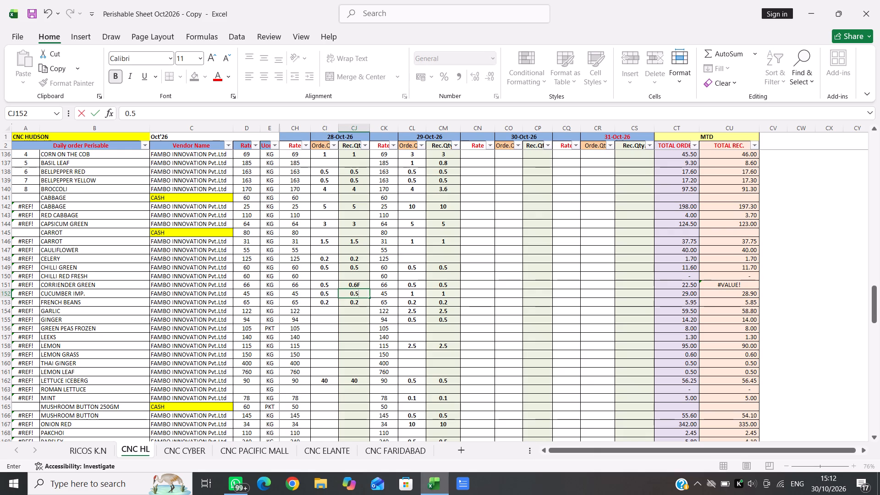
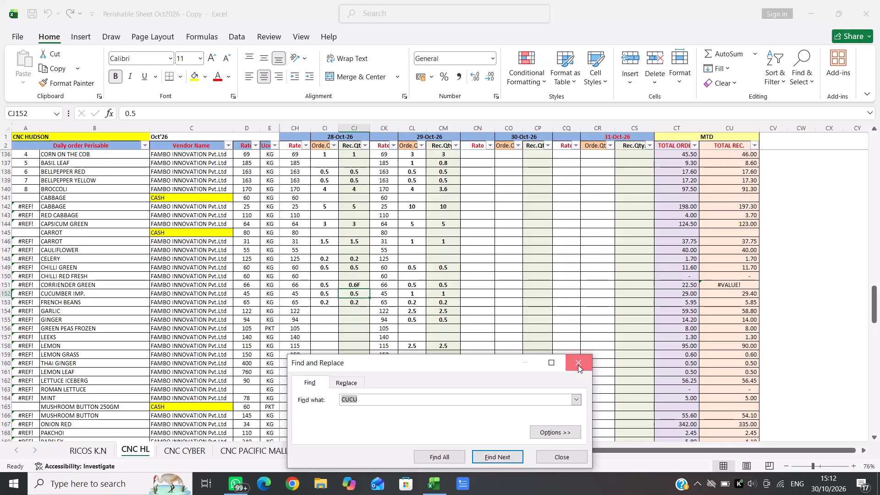
Correct the 28-Oct-26 received quantity of CORRIENDER GREEN to 0.6.
key(Up)
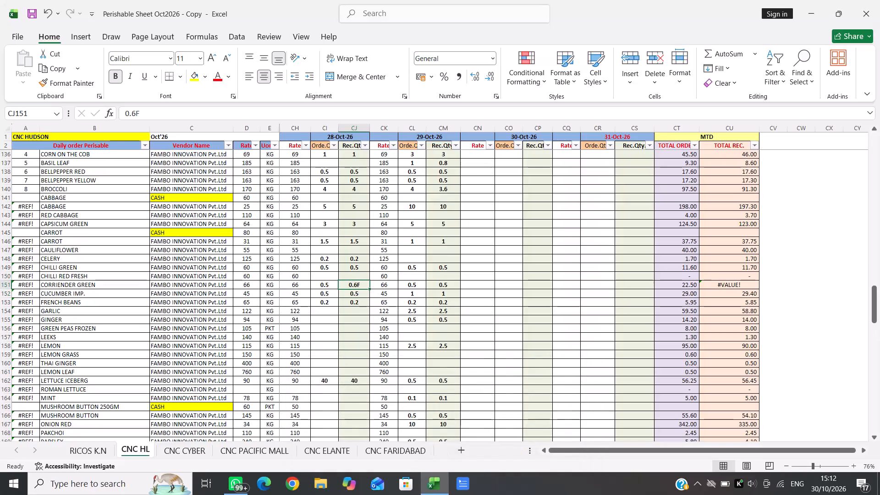
text(0.6)
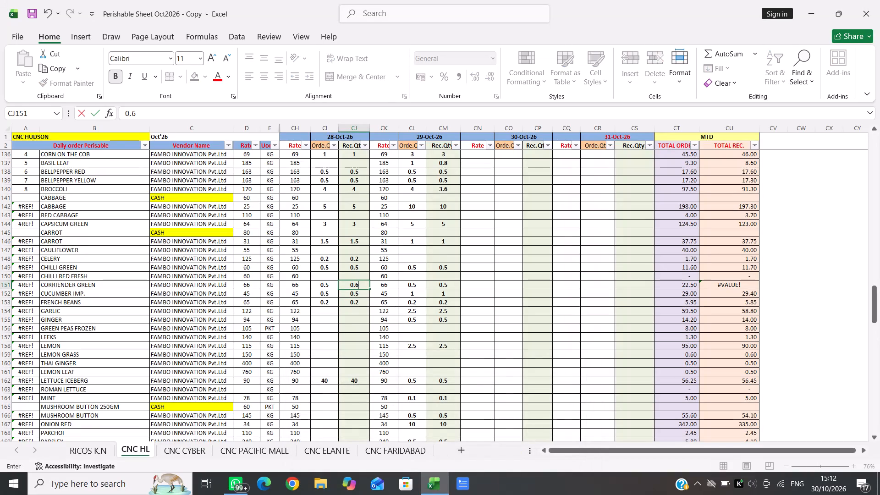
Find CUCUMBER INDIAN and enter its 28-Oct-26 quantities: 1 ordered and 1.1 received.
key(ctrl+f)
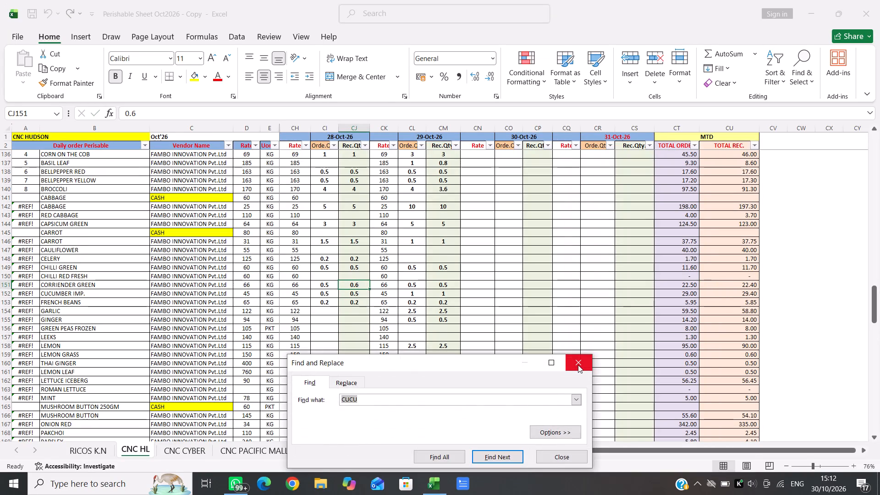
key(Return)
key(Return)
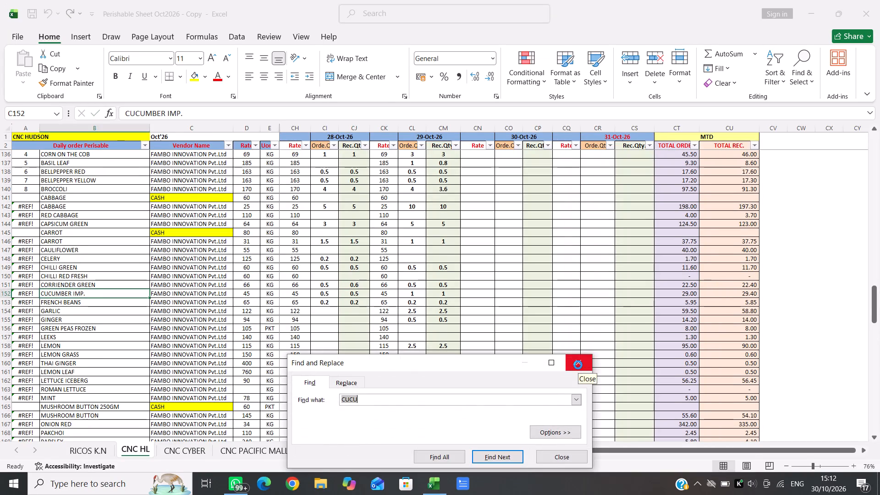
click(578, 365)
key(Right)
key(Right)
key(Right)
key(Right)
key(Right)
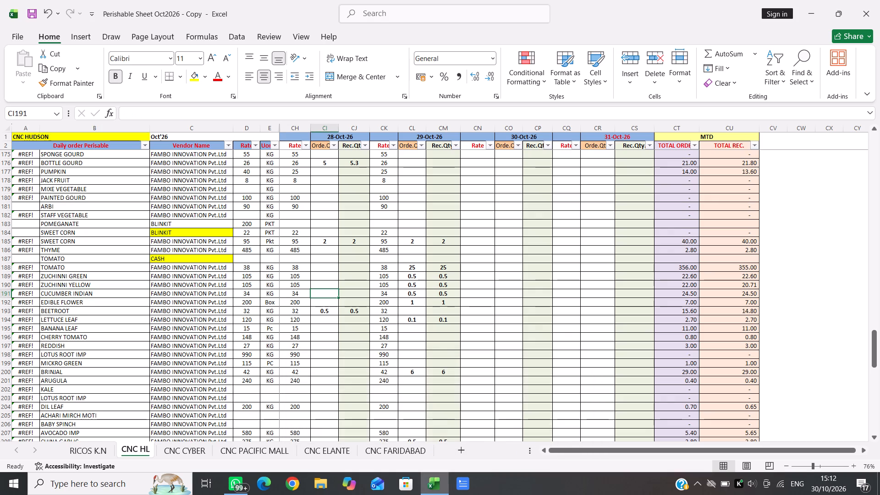
key(1)
key(Right)
text(1.1)
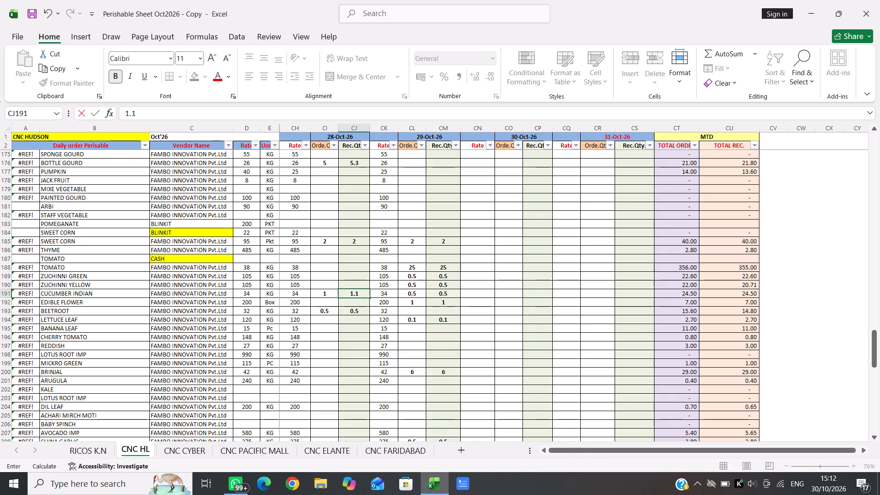
Find CURRY LEAF and enter 1 as its 28-Oct-26 order and received quantities.
key(ctrl+f)
key(BackSpace)
key(BackSpace)
key(BackSpace)
key(BackSpace)
key(BackSpace)
key(BackSpace)
text(CURR)
key(Return)
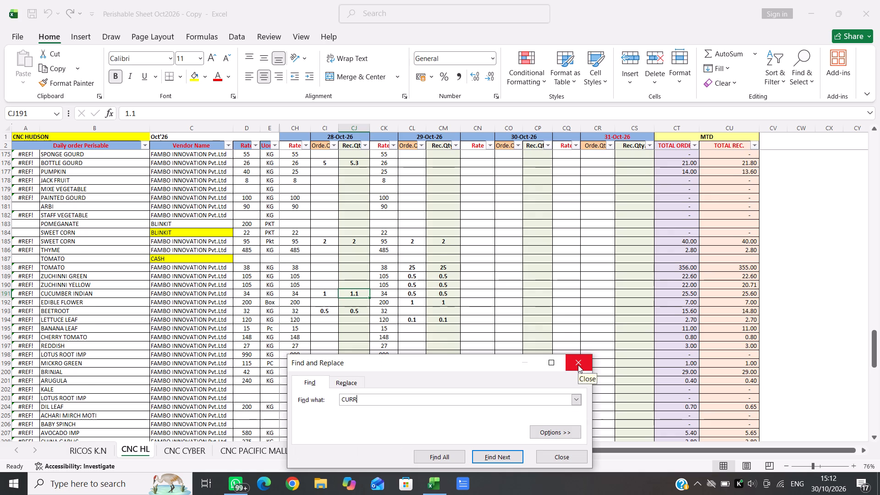
click(578, 365)
key(Right)
key(Right)
key(Right)
key(Right)
key(Right)
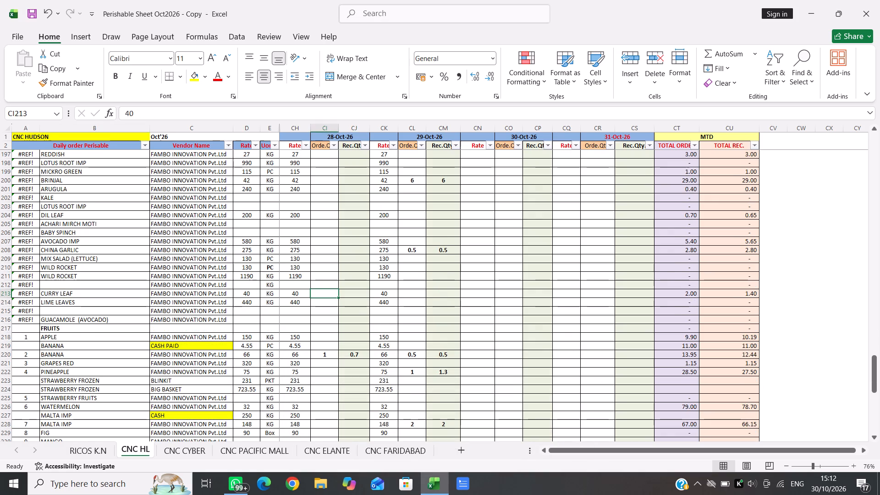
key(1)
key(Right)
key(1)
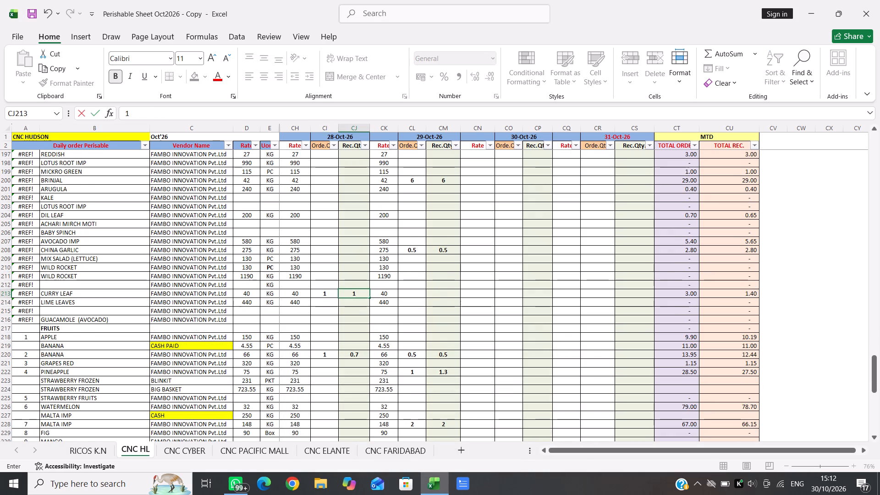
Find the GARLIC vegetable row and enter 2 as its 28-Oct-26 order and received quantities.
key(ctrl+f)
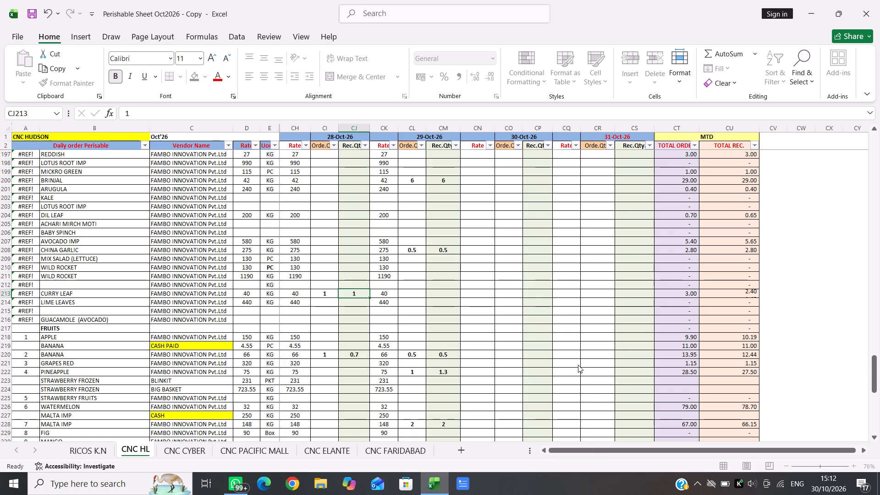
key(BackSpace)
key(BackSpace)
key(BackSpace)
key(BackSpace)
text(GARL)
key(Return)
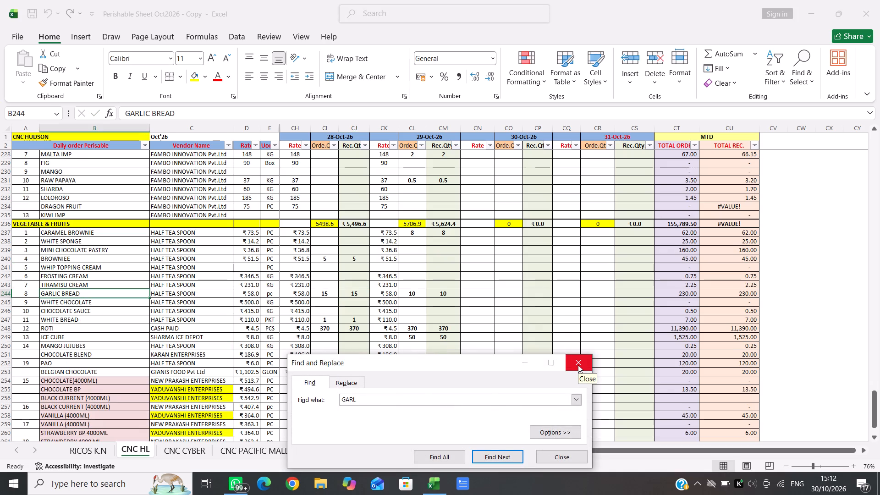
key(Return)
key(Return)
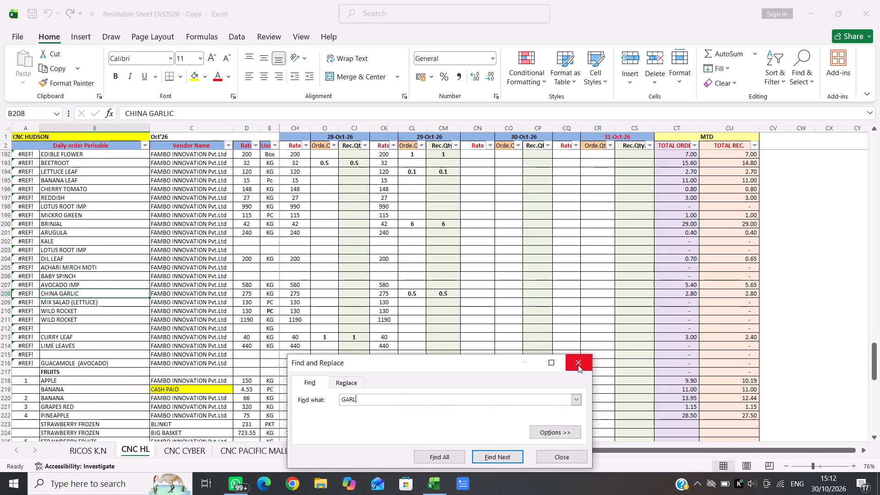
key(Return)
key(Return)
click(578, 365)
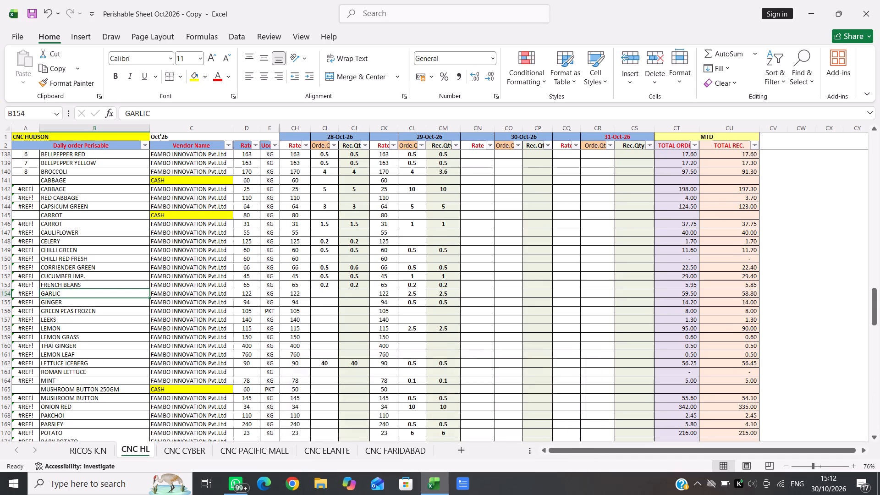
key(Right)
key(Right)
key(Right)
key(Right)
key(Right)
key(Right)
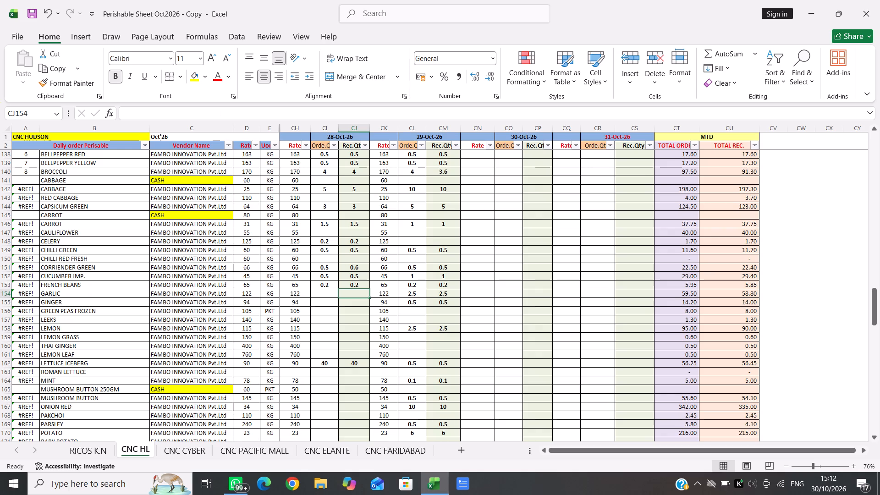
key(Right)
key(Left)
key(Left)
key(2)
key(Right)
key(2)
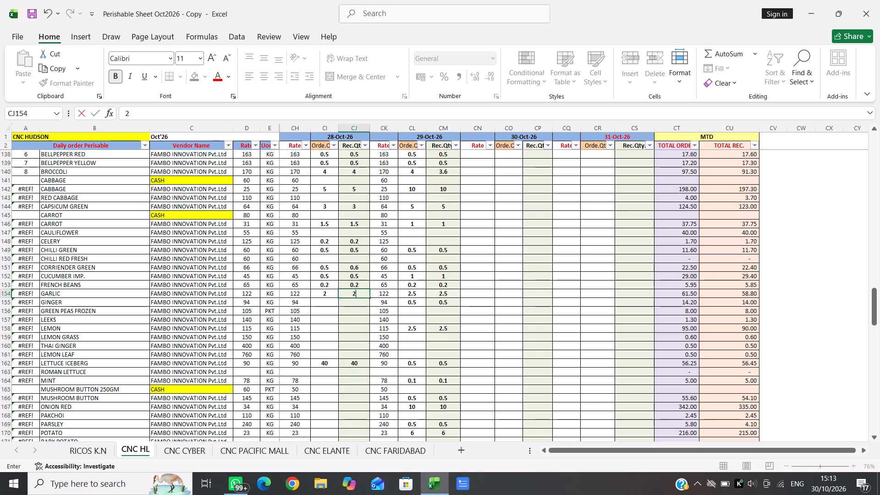
Enter 0.5 as the 28-Oct-26 received and order quantities for GINGER.
key(Down)
key(Down)
key(Down)
key(Down)
key(Up)
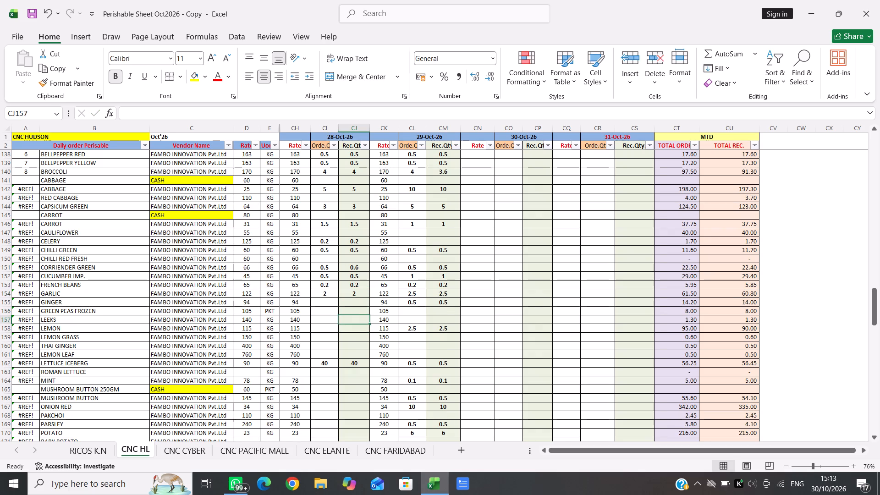
key(Up)
key(Up)
text(0.5)
key(Left)
text(0.5)
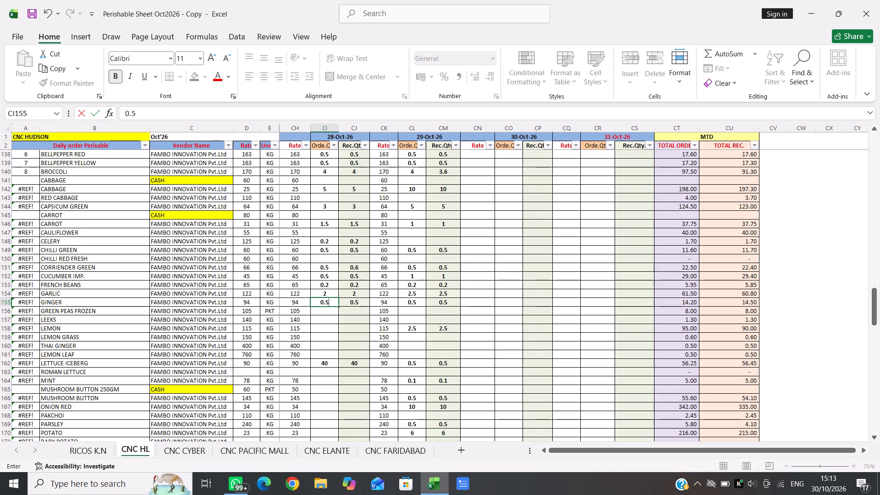
Find BASIL LEAF and enter 0.2 as its 28-Oct-26 order and received quantities.
key(ctrl+f)
key(BackSpace)
key(BackSpace)
key(BackSpace)
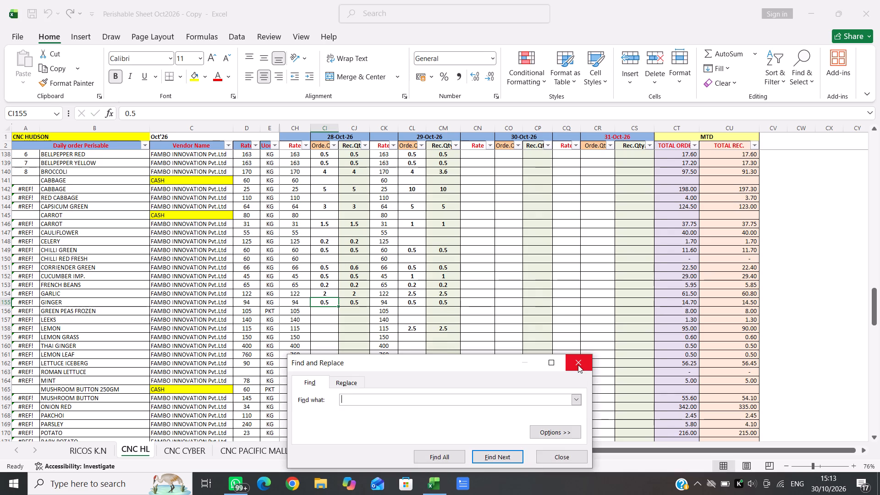
key(BackSpace)
text(BASIL)
key(Return)
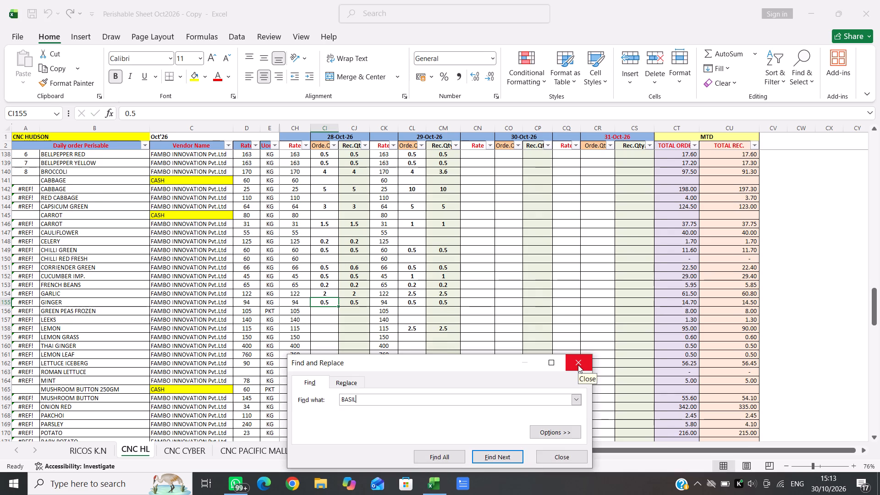
click(578, 365)
key(Right)
key(Right)
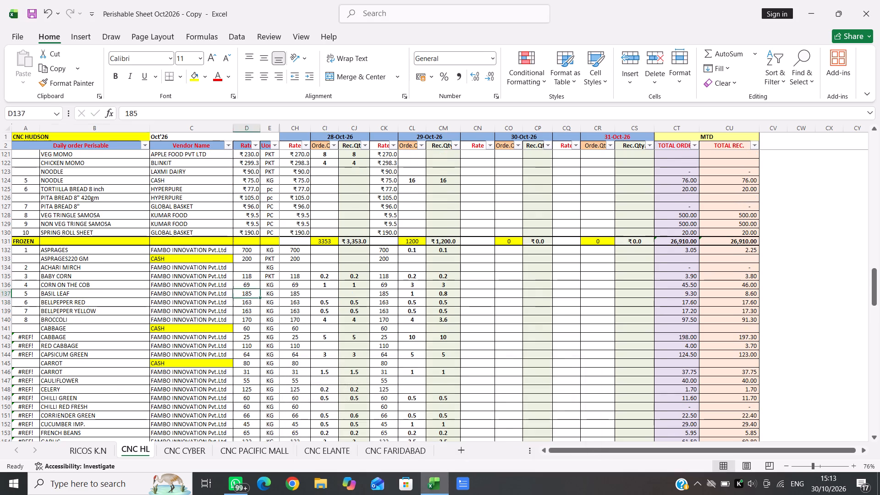
key(Right)
key(Right)
key(Right)
text(0.2)
key(Right)
text(0.2)
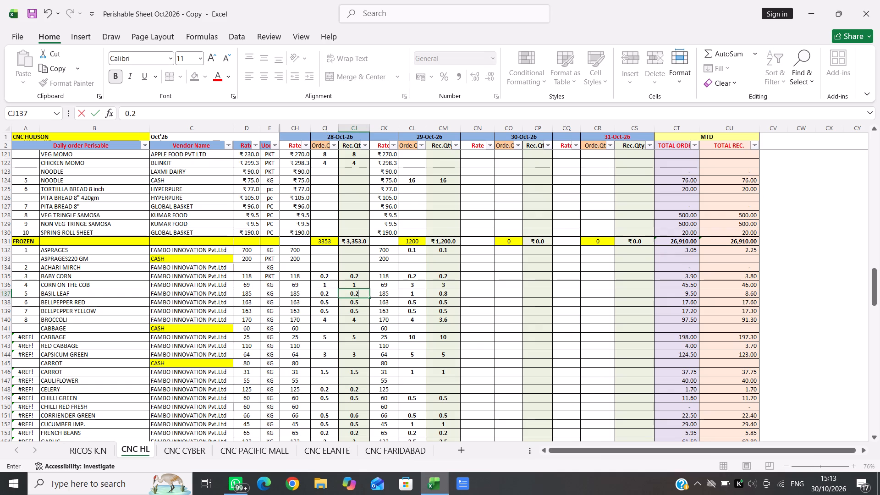
Find LEEKS and enter 0.2 as its 28-Oct-26 order and received quantities.
key(ctrl+f)
key(BackSpace)
key(BackSpace)
key(BackSpace)
text(LEE)
key(Return)
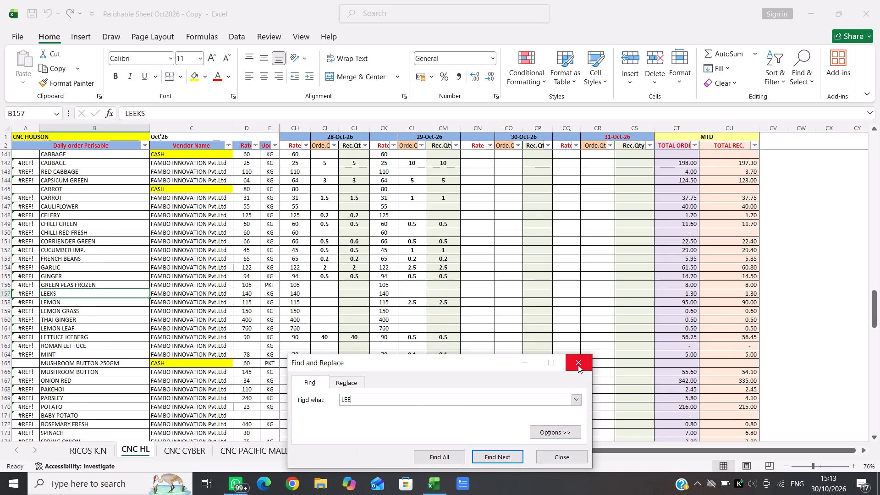
click(578, 365)
key(Right)
key(Right)
key(Right)
key(Right)
key(Right)
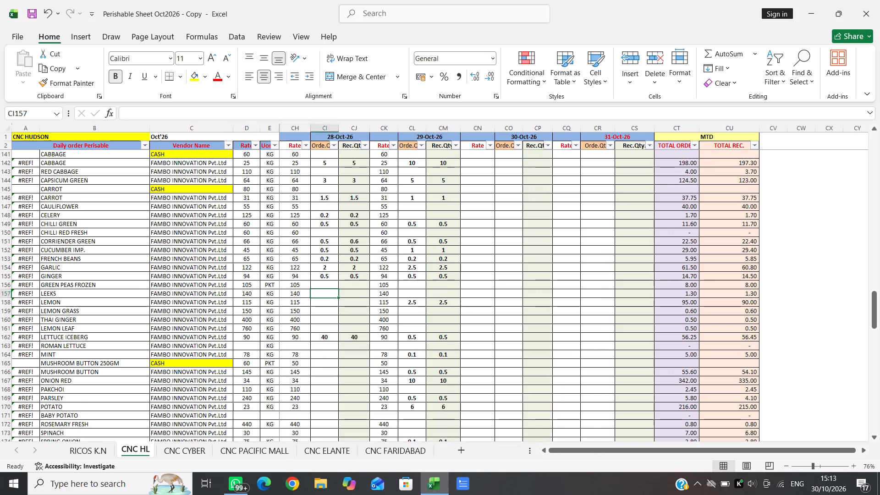
key(Right)
key(Left)
text(0.2)
key(Right)
text(0.2)
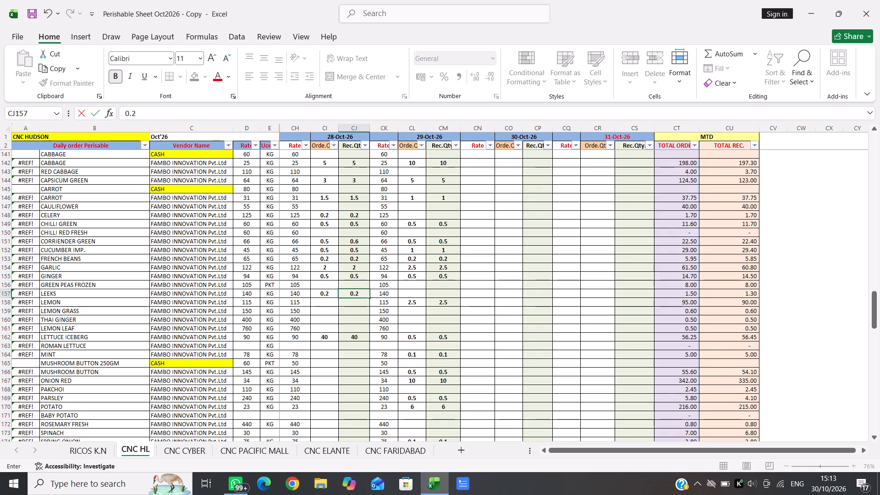
Find LEMON and enter 2.5 as its 28-Oct-26 order and received quantities.
key(ctrl+f)
key(BackSpace)
key(BackSpace)
text(LEMO)
key(Return)
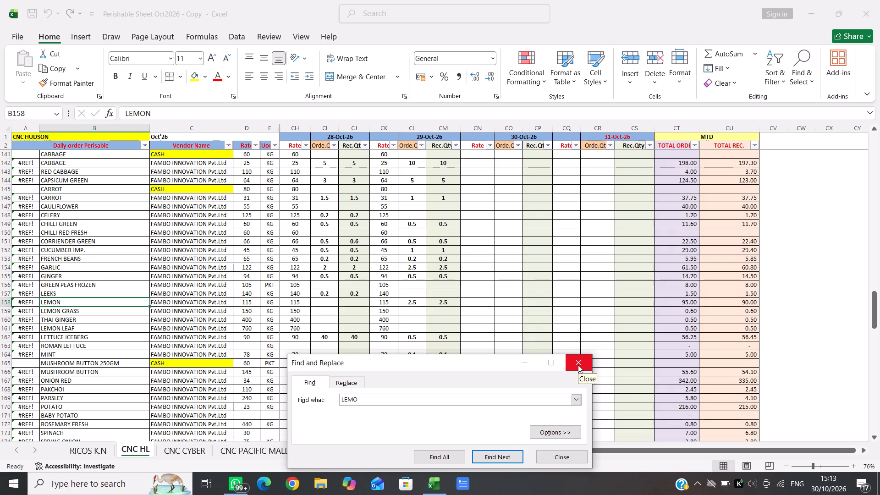
click(578, 365)
key(Right)
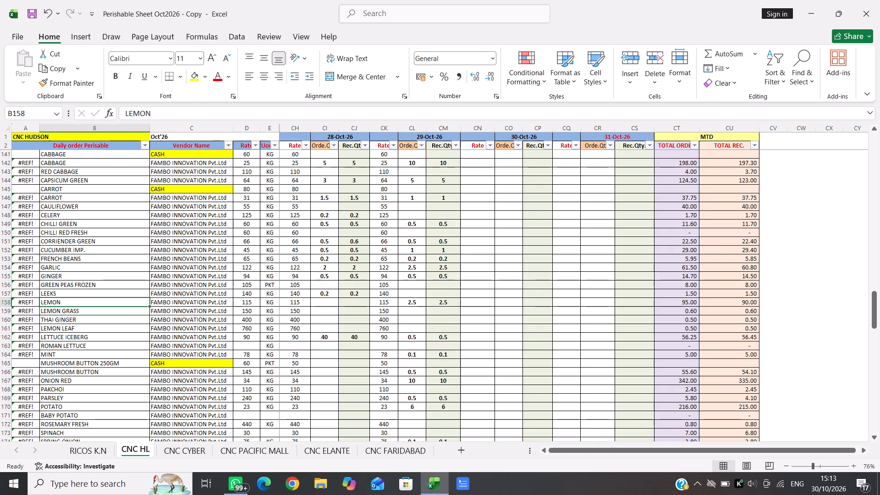
key(Right)
key(Right)
key(Right)
key(Right)
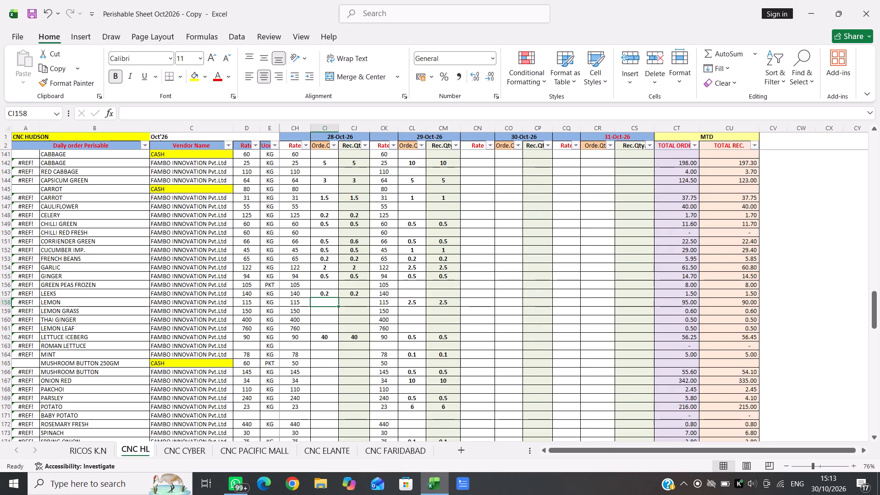
text(2.5)
key(Right)
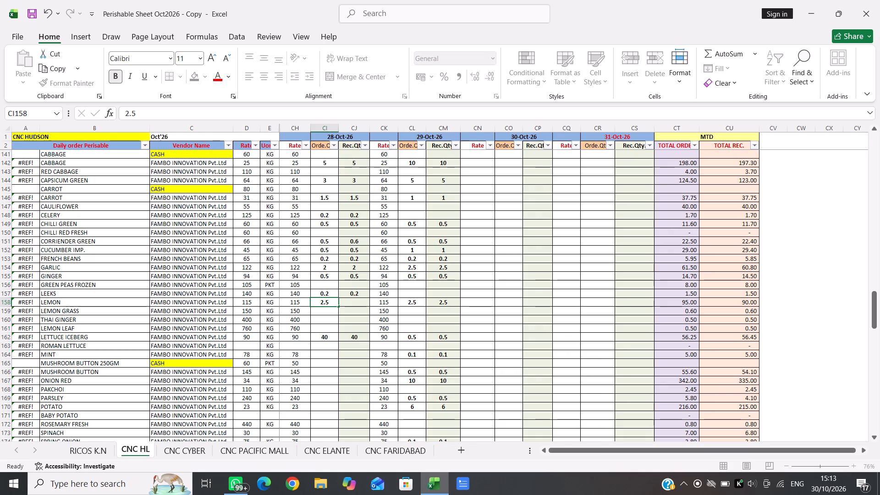
text(2.5)
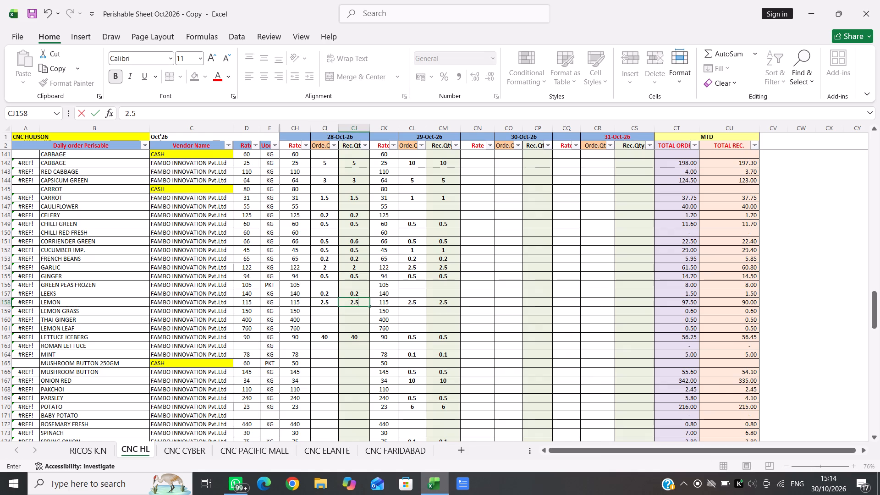
Find LETTUCE ICEBERG and replace its 28-Oct-26 order and received quantities with 0.5 each.
key(ctrl+f)
key(BackSpace)
key(BackSpace)
text(LETT)
key(Return)
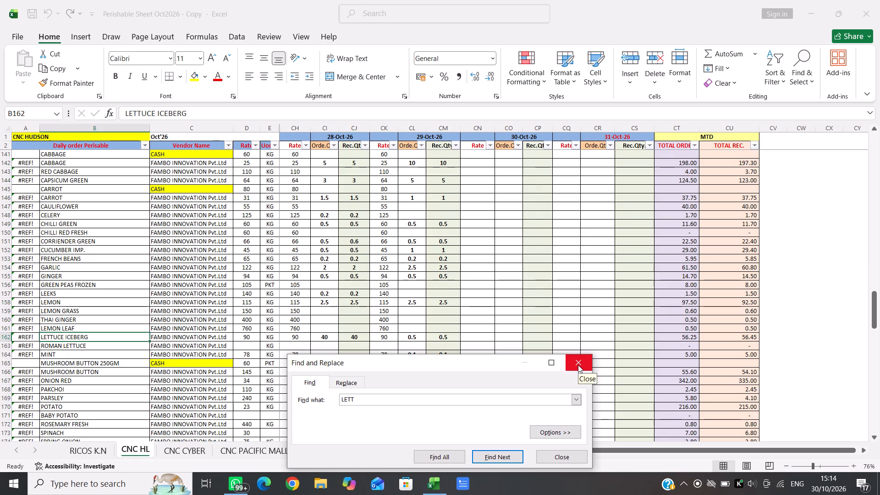
click(578, 365)
key(Right)
key(Right)
key(Right)
key(Right)
key(Right)
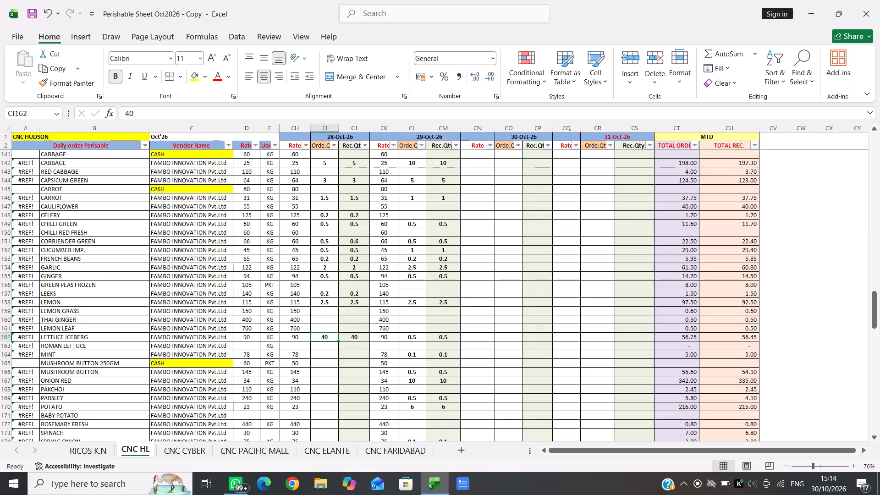
text(0.)
key(5)
key(Right)
text(0.5)
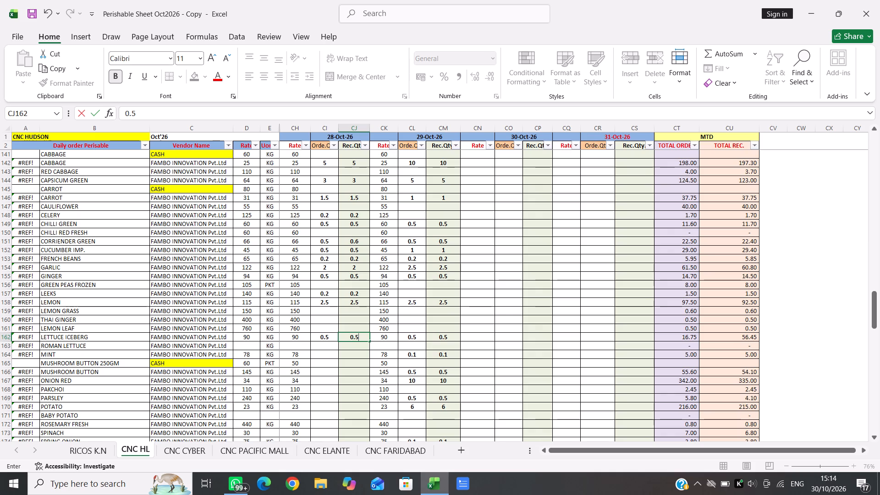
Find MUSHROOM BUTTON and enter 1.5 as its 28-Oct-26 order and received quantities in the FAMBO row.
key(ctrl+f)
key(BackSpace)
key(BackSpace)
key(BackSpace)
text(MUSH)
key(Return)
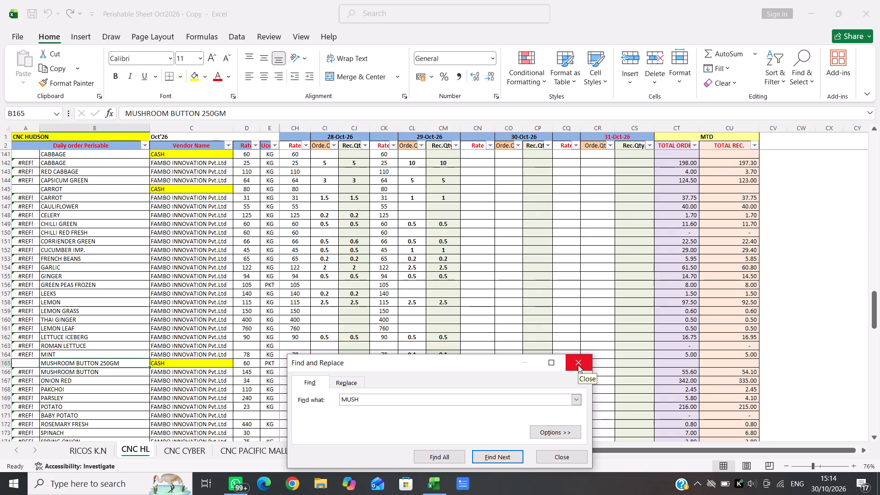
click(578, 365)
key(Down)
key(Right)
key(Right)
key(Right)
key(Right)
key(Right)
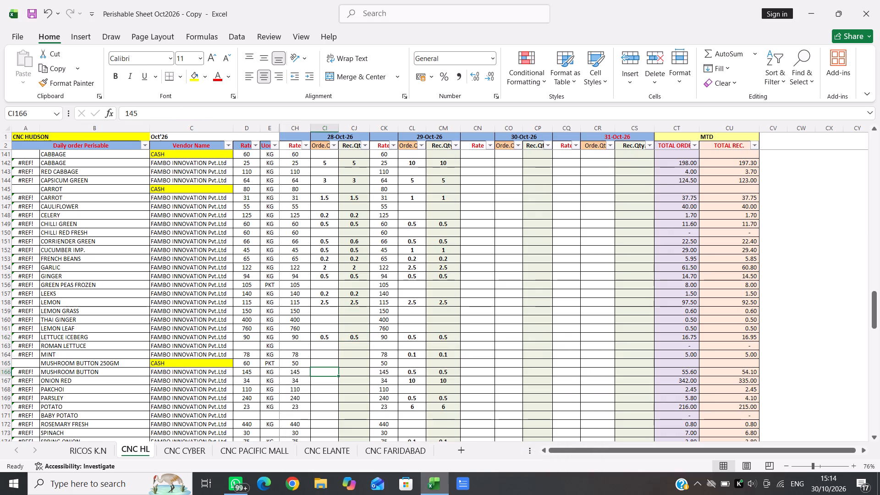
text(1.5)
key(Right)
text(1.5)
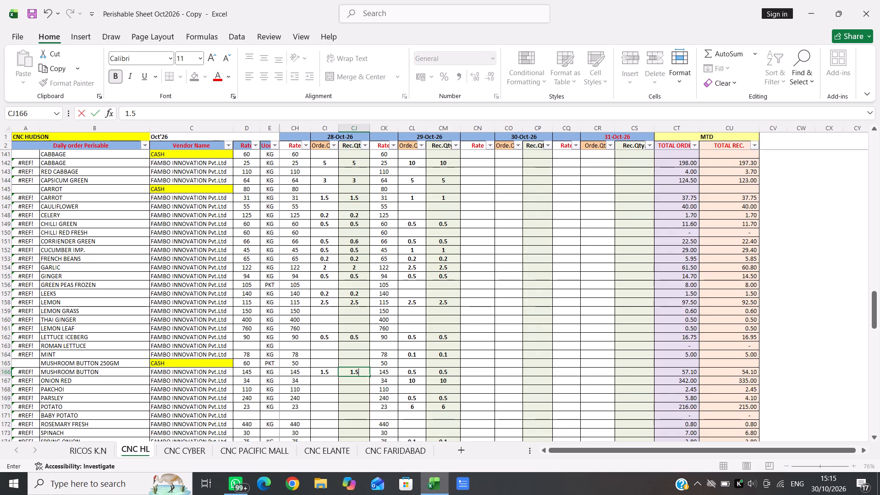
Enter 12 as the 28-Oct-26 received quantity for ONION RED.
key(Down)
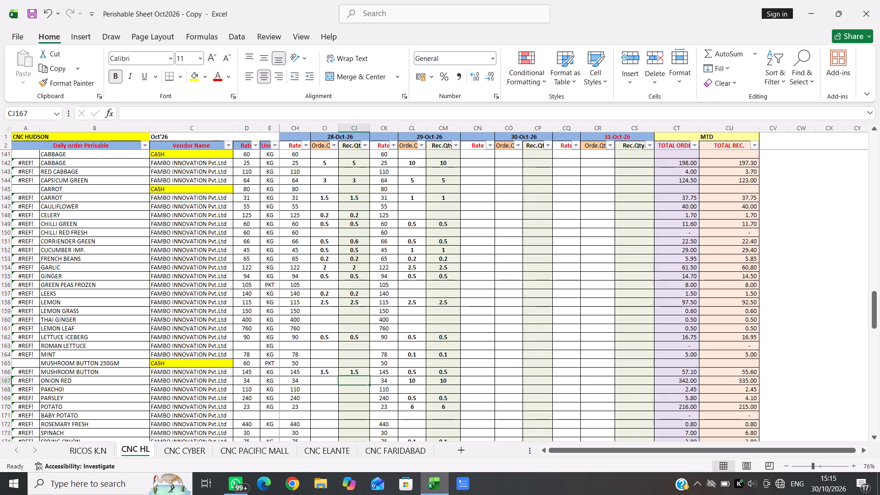
text(12)
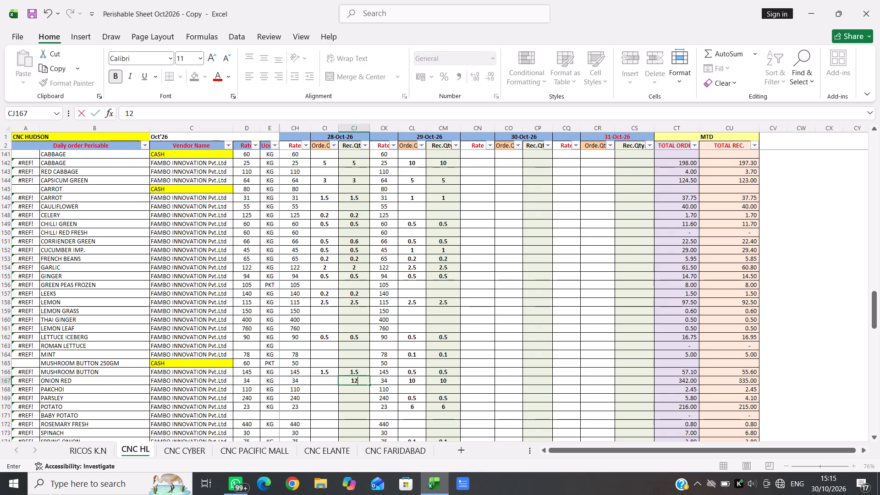
key(Right)
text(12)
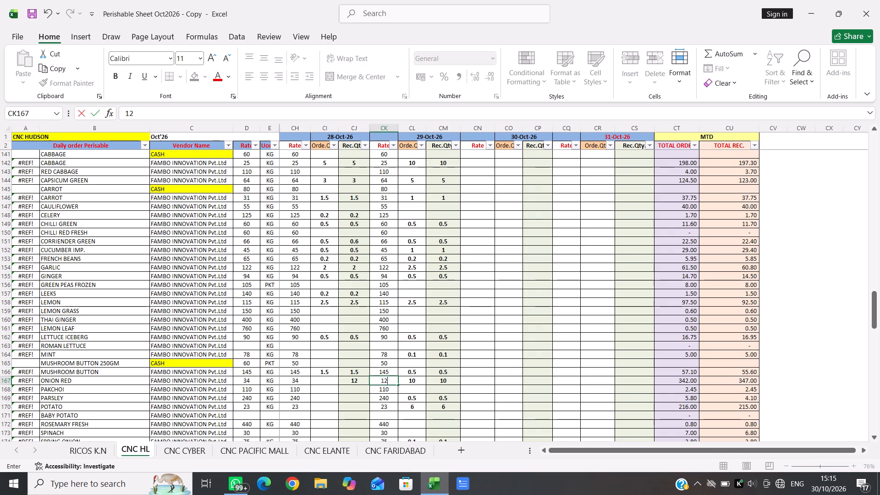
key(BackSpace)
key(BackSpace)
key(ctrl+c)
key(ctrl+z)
Enter 12 as the 28-Oct-26 order quantity for ONION RED.
key(Left)
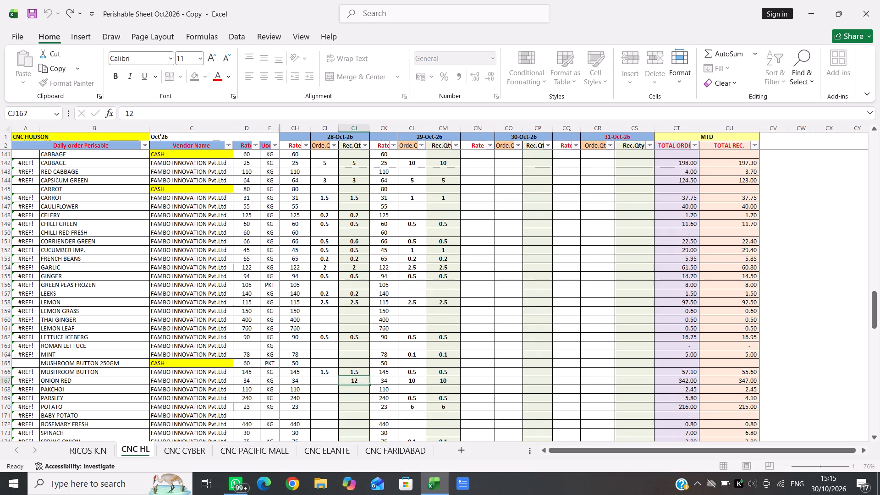
key(Left)
text(12)
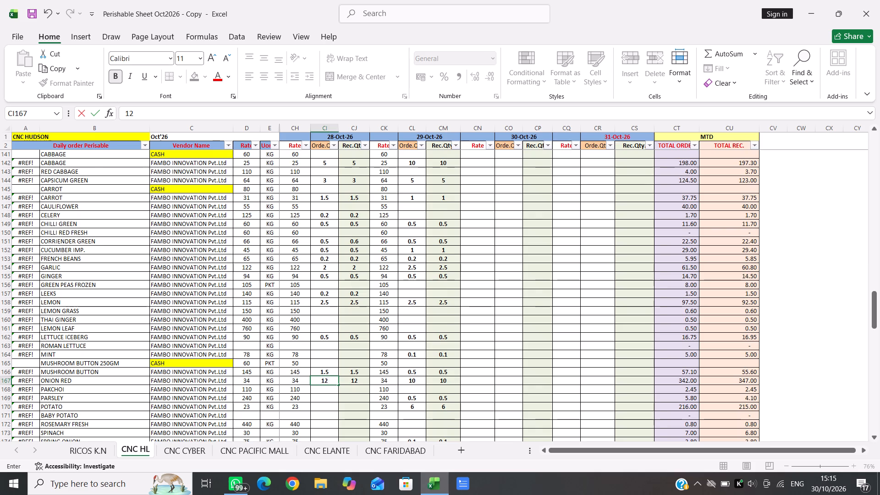
Enter 0.2 as the 28-Oct-26 order and received quantities for SPRING ONION.
scroll(578, 365, down, 2)
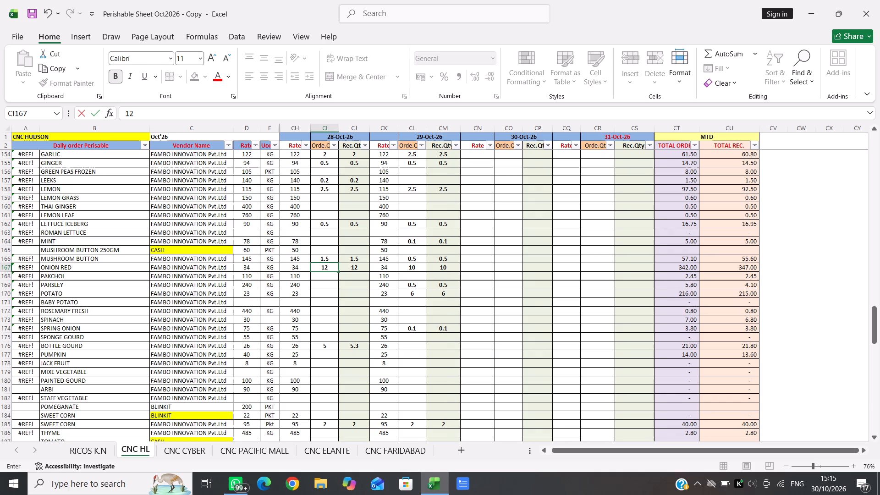
key(Down)
key(Down)
key(Down)
key(Down)
key(Down)
key(Down)
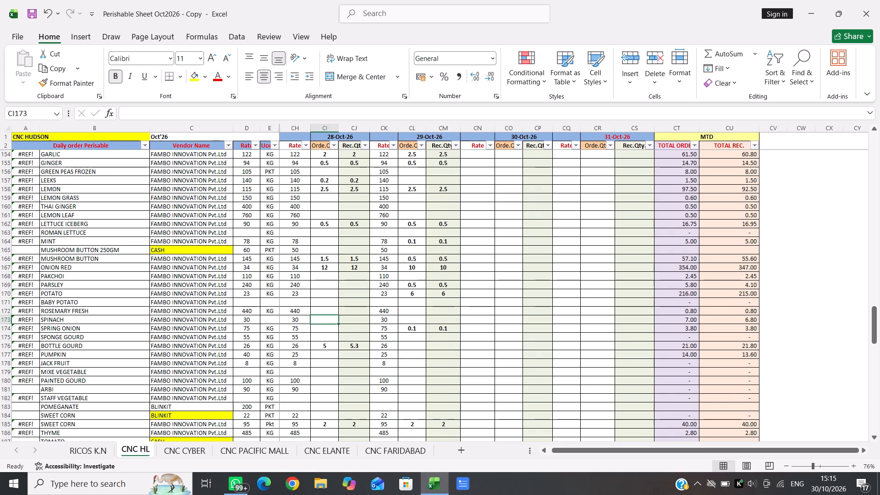
key(Down)
text(0.2)
key(Right)
text(0.2)
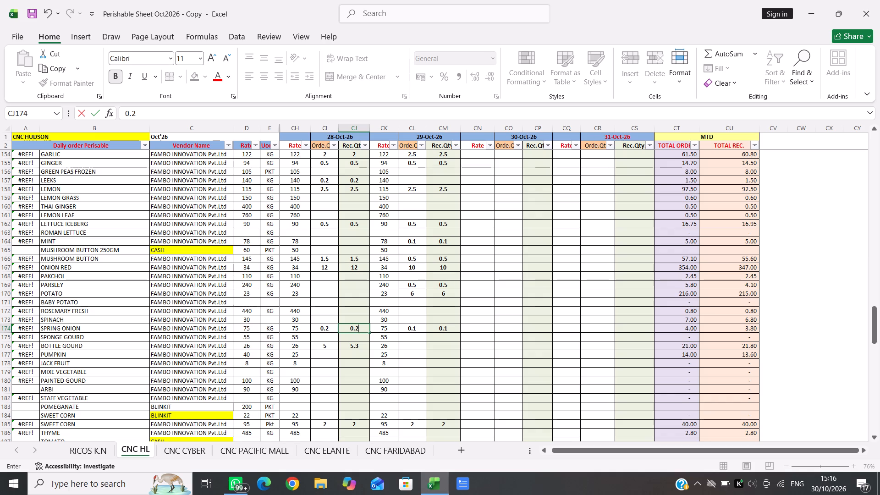
key(f)
key(BackSpace)
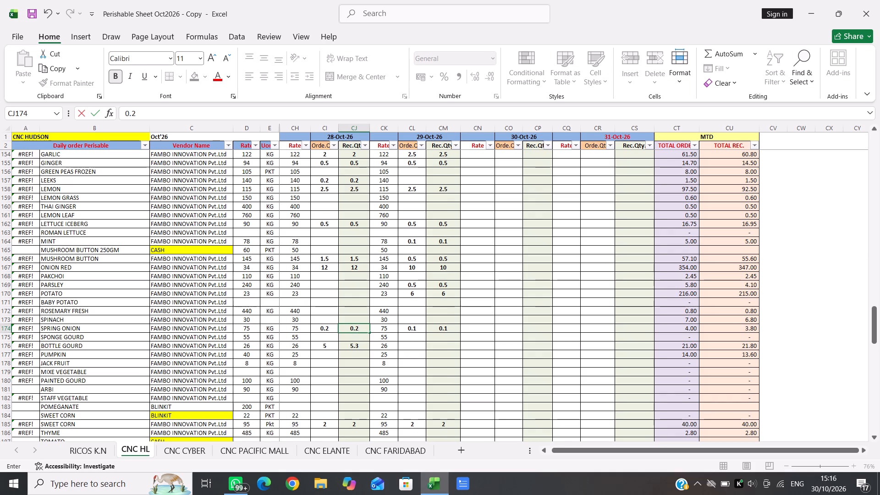
Find MALTA IMP and enter 1.5 as the 28-Oct-26 order and received quantities in its FAMBO row.
key(ctrl+f)
key(BackSpace)
key(BackSpace)
key(BackSpace)
key(BackSpace)
text(MALTA)
key(Return)
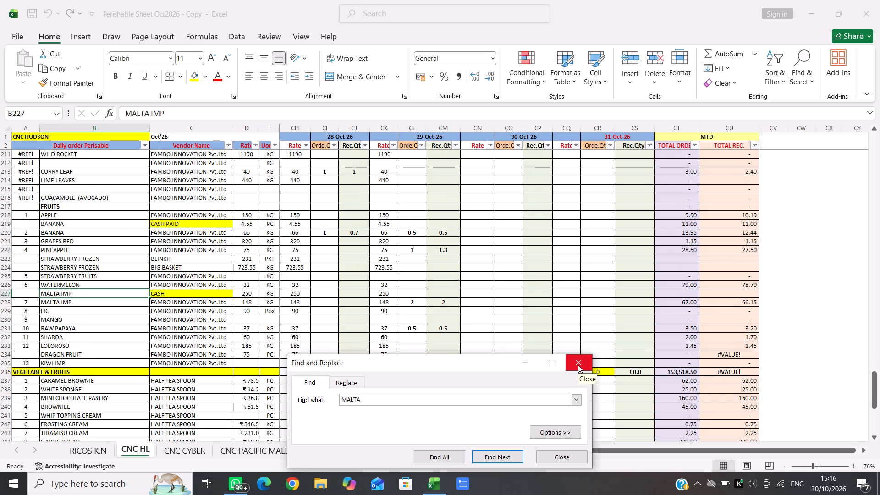
click(578, 365)
key(Down)
key(Right)
key(Right)
key(Right)
key(Right)
key(Right)
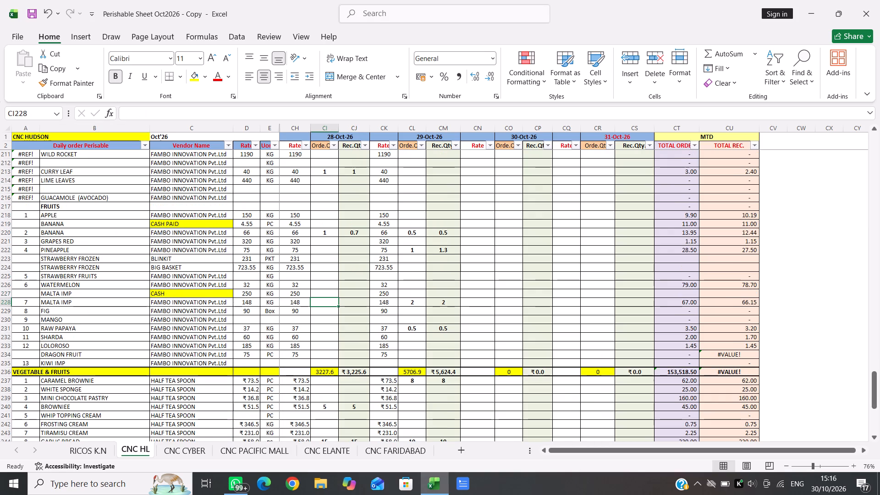
text(1.5)
key(Right)
text(1.5)
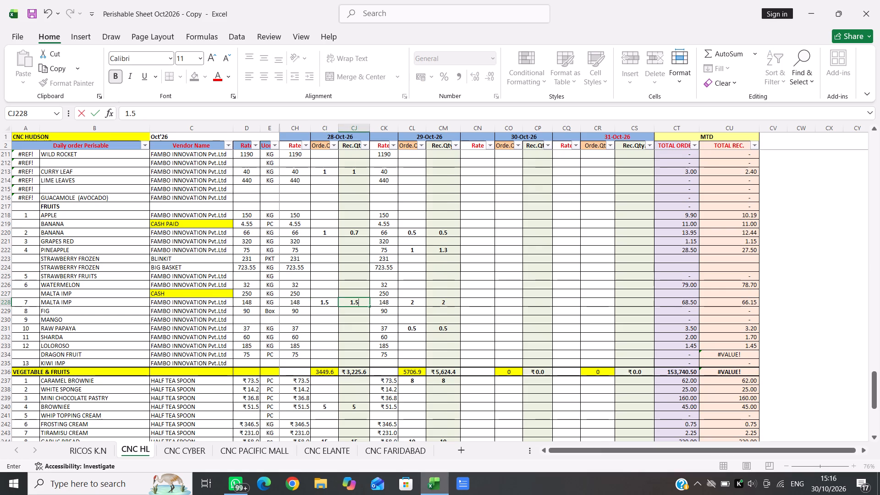
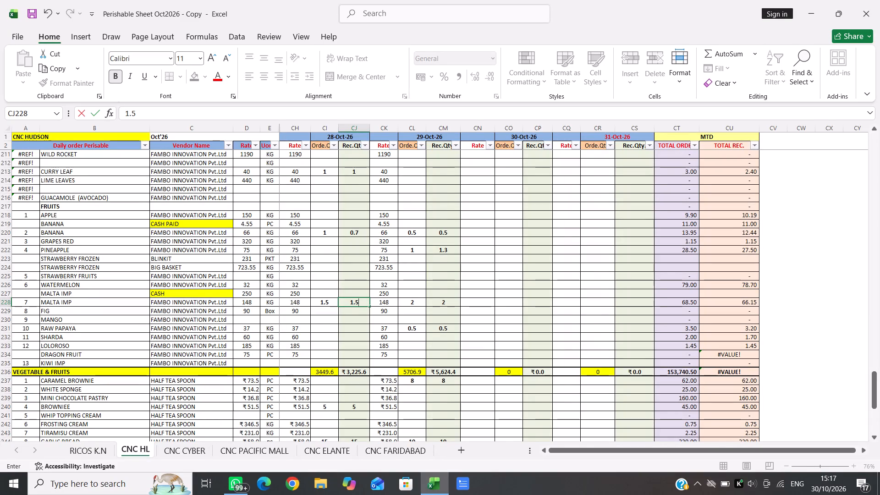
Find PARSLEY and enter 0.2 as its 28-Oct-26 order and received quantities.
key(ctrl+shift+f)
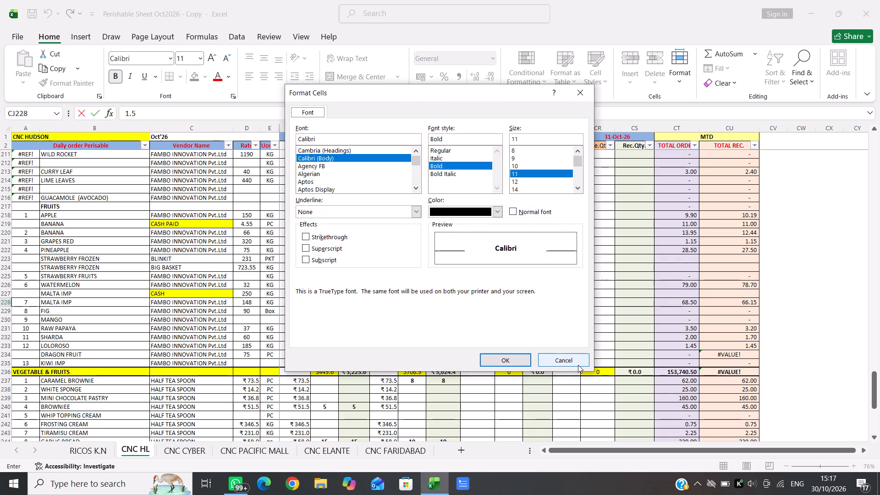
click(575, 87)
key(ctrl+f)
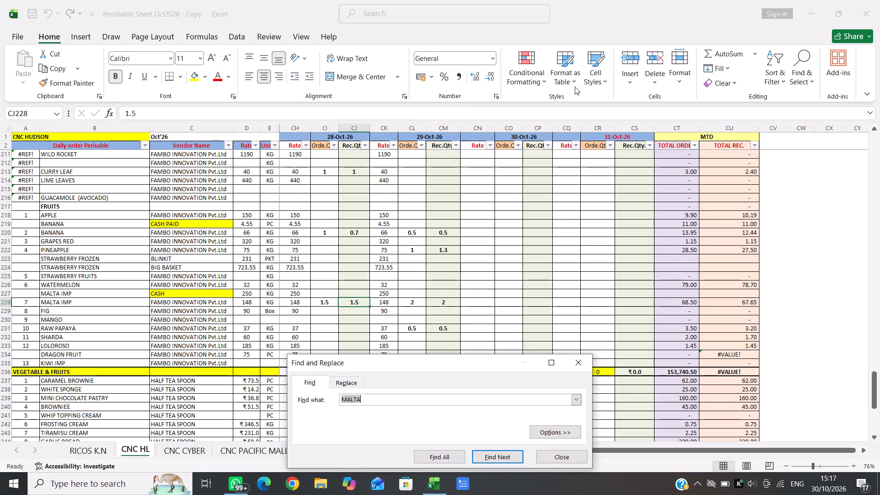
key(BackSpace)
key(BackSpace)
key(BackSpace)
text(PARS)
key(Return)
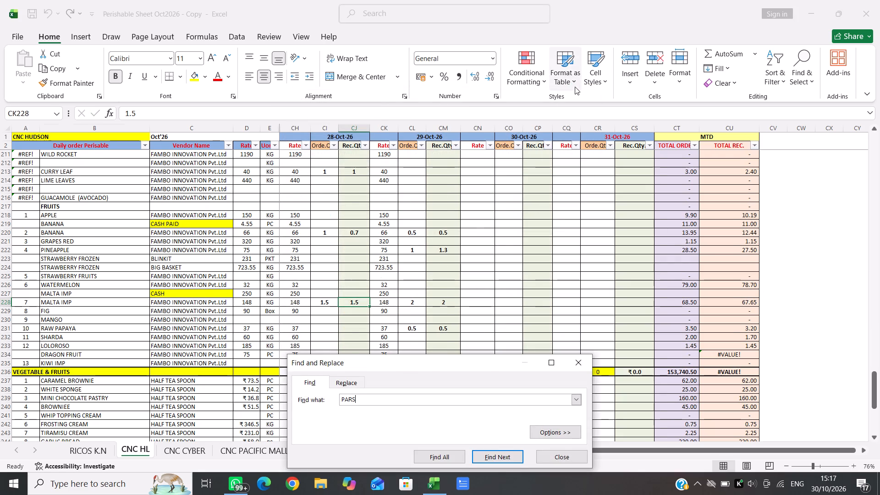
click(577, 362)
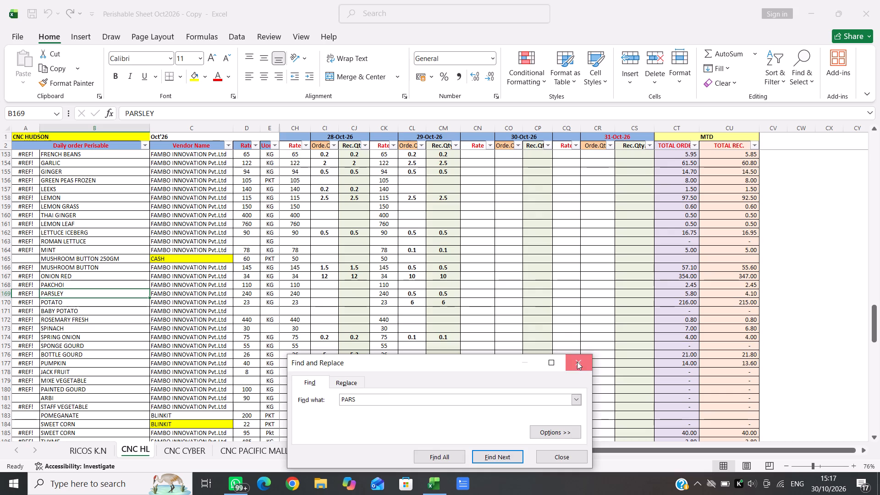
key(Right)
key(Right)
key(Right)
key(Right)
key(Right)
text(02)
key(Right)
text(0.2)
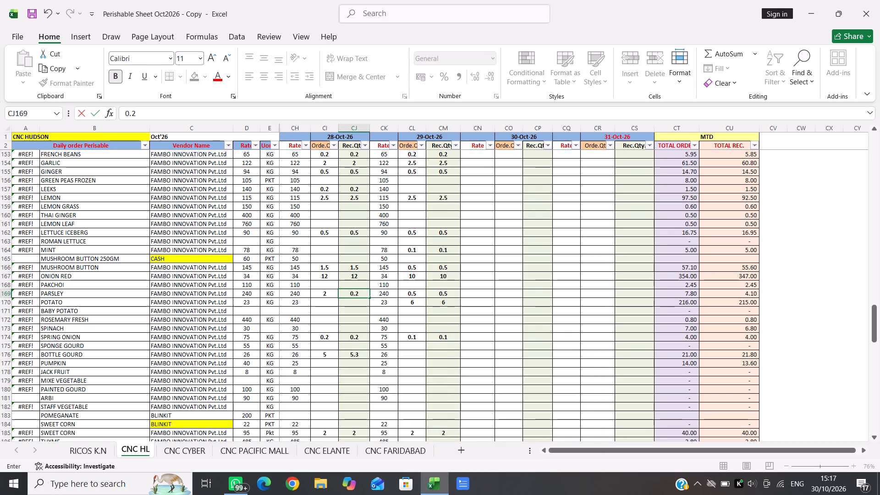
key(Left)
text(0.2)
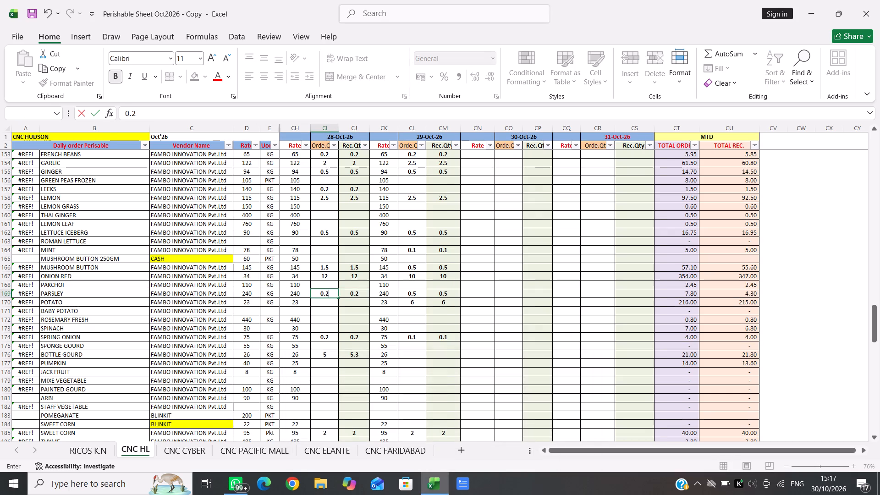
Find PINEAPPLE and enter 1.5 as its 28-Oct-26 order and received quantities.
key(ctrl+f)
key(BackSpace)
key(BackSpace)
key(BackSpace)
text(PINE)
key(Return)
click(577, 362)
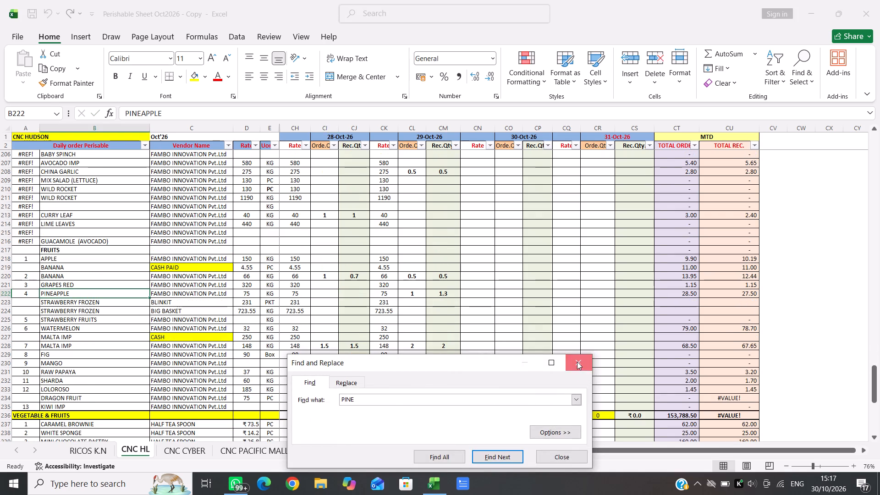
key(Right)
key(Right)
key(Right)
key(Right)
key(Right)
text(1.5)
key(Right)
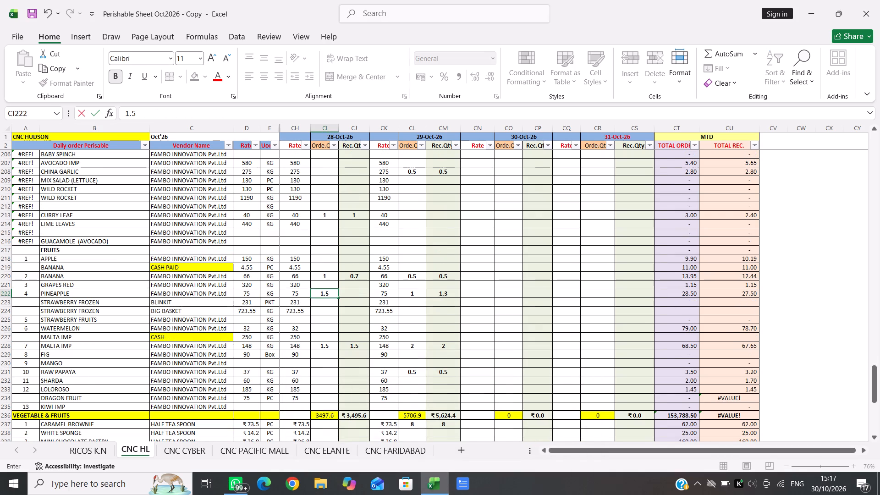
text(1.5)
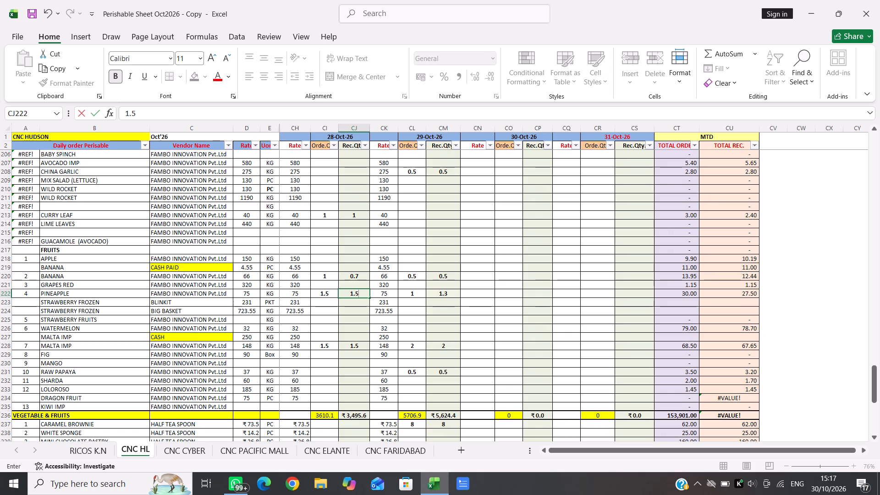
Find the plain POTATO row among the vegetables and enter 8 as its 28-Oct-26 order and received quantities.
key(ctrl+f)
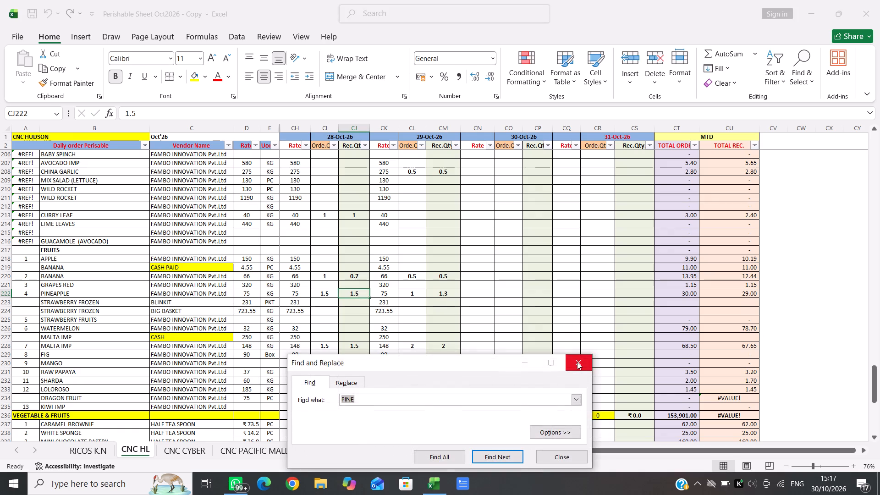
key(BackSpace)
key(BackSpace)
text(POTAT)
key(Return)
key(Return)
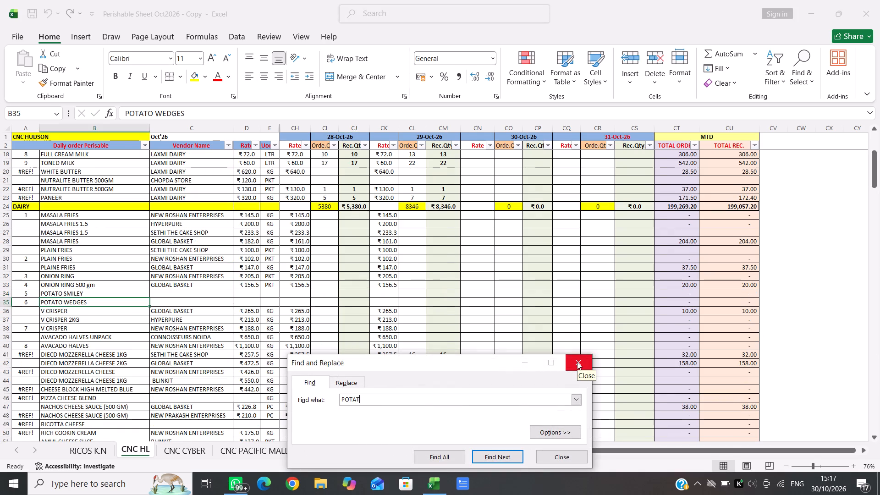
key(Return)
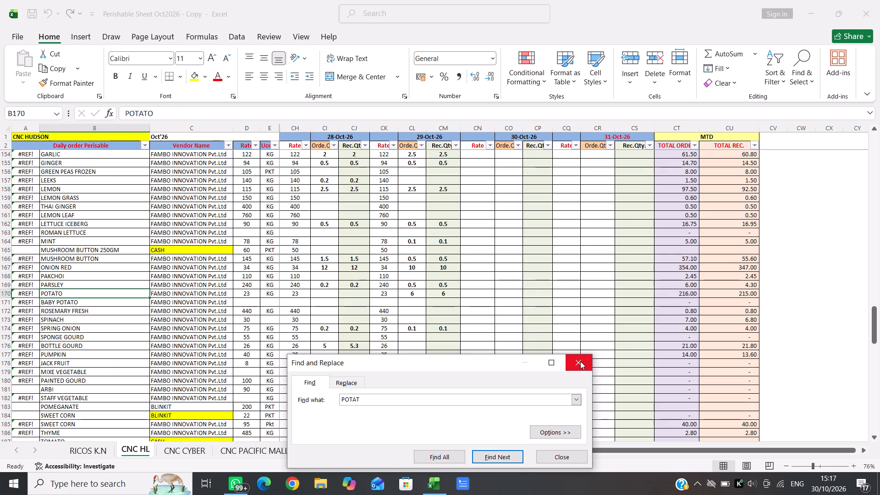
click(580, 361)
key(Right)
key(Right)
key(Right)
key(Right)
key(Right)
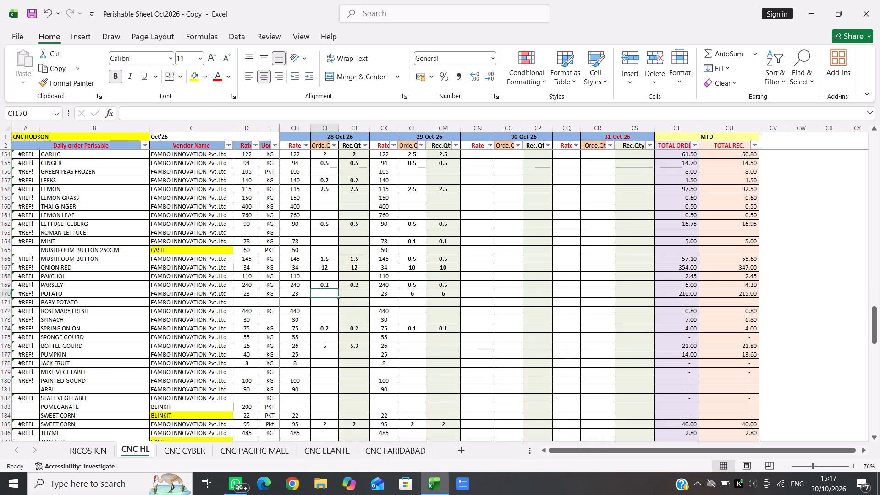
key(8)
key(Right)
key(8)
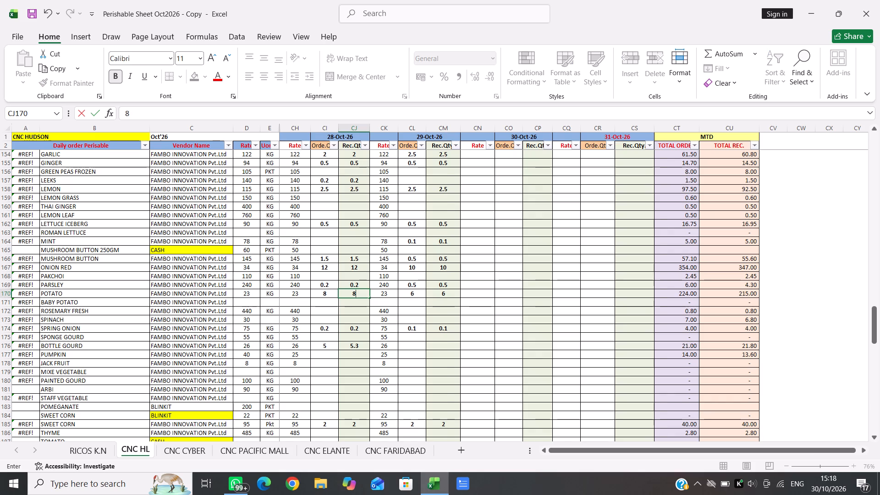
Find CHERRY TOMATO and enter 0.2 as its 28-Oct-26 order and received quantities.
key(ctrl+f)
key(BackSpace)
key(BackSpace)
key(BackSpace)
key(BackSpace)
key(BackSpace)
text(CHR)
key(BackSpace)
text(ER)
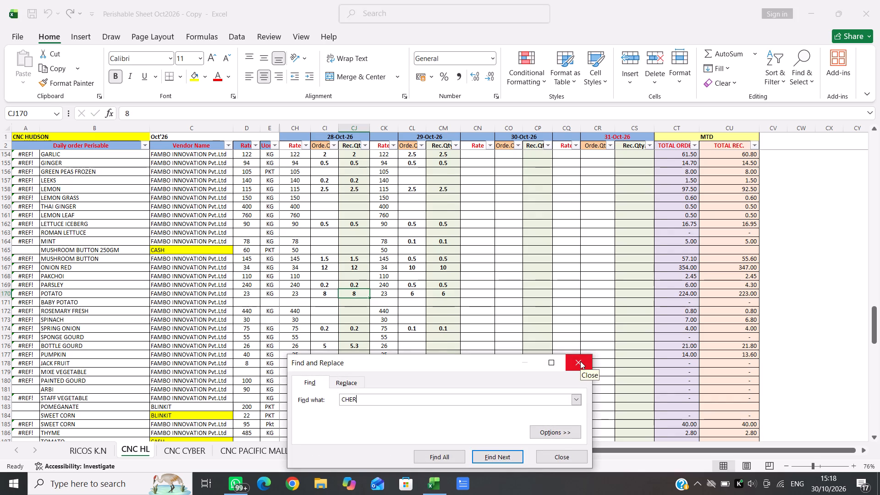
key(r)
key(Return)
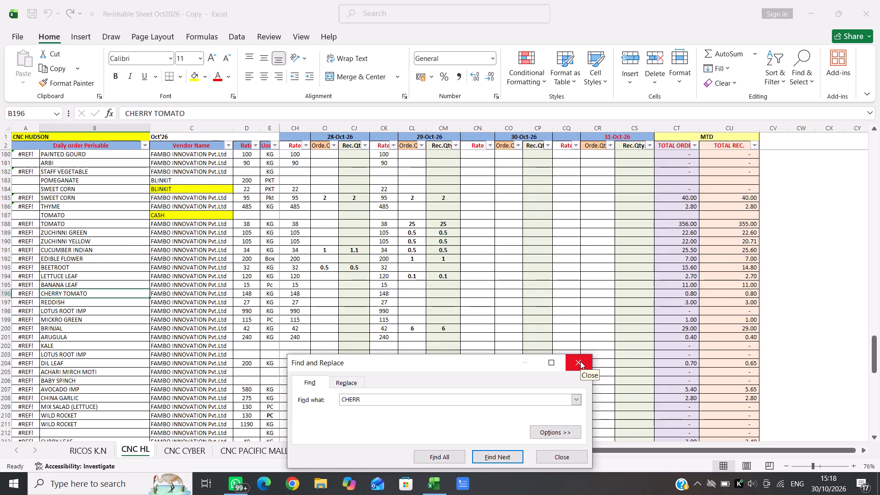
click(580, 361)
key(Right)
key(Right)
key(Right)
key(Right)
key(Right)
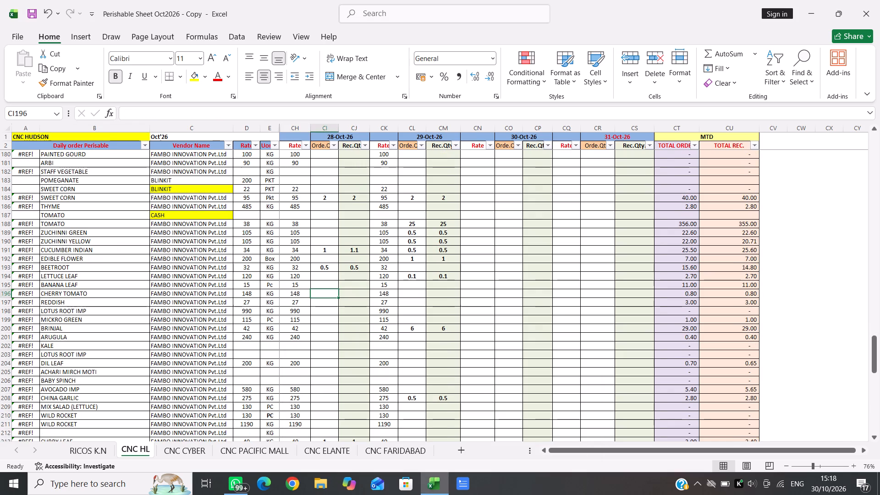
text(0.2)
key(Right)
text(0.2)
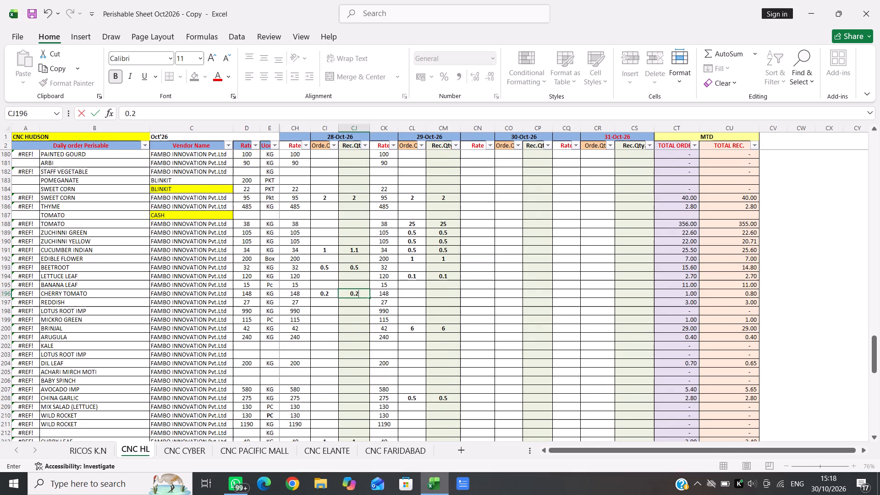
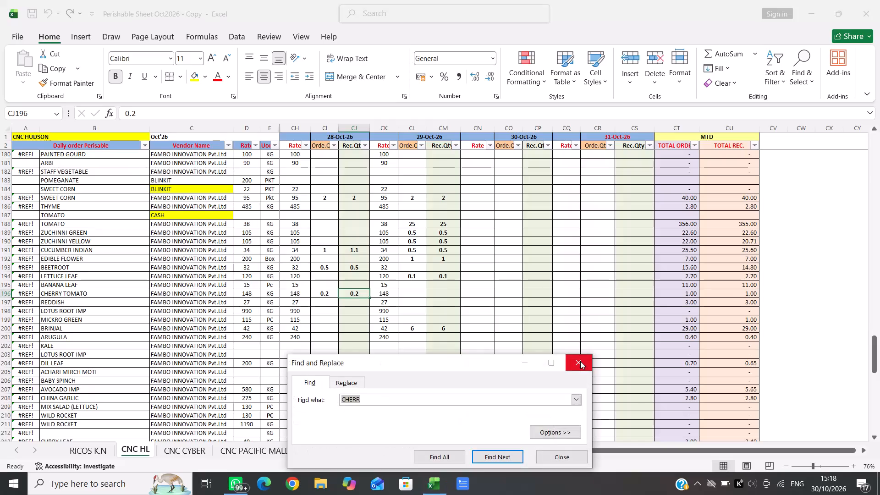
Find the FAMBO INNOVATION TOMATO row and enter 35 as its 28-Oct-26 order and received quantities.
key(BackSpace)
key(BackSpace)
key(BackSpace)
key(BackSpace)
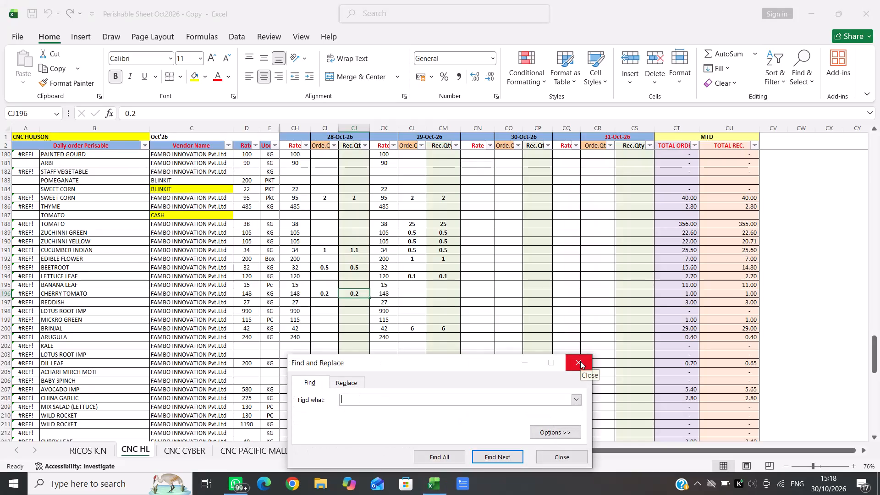
key(w)
key(BackSpace)
key(BackSpace)
text(PO)
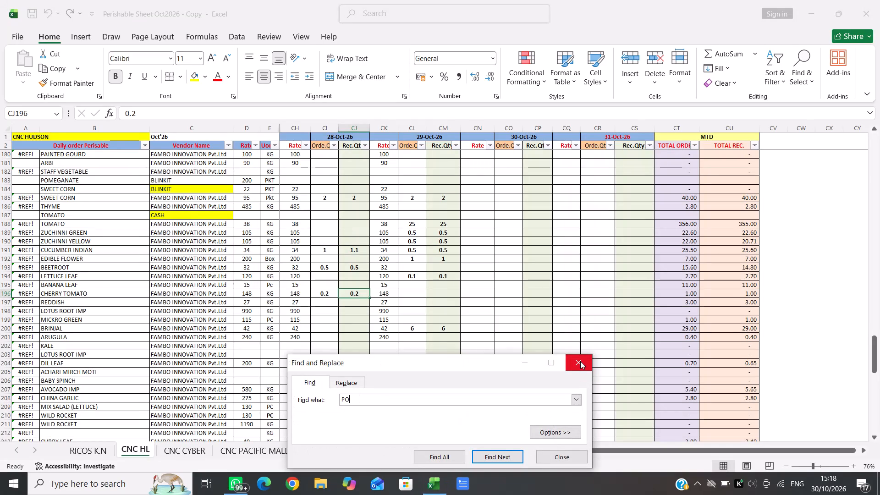
key(BackSpace)
key(BackSpace)
key(BackSpace)
text(TOM\R=)
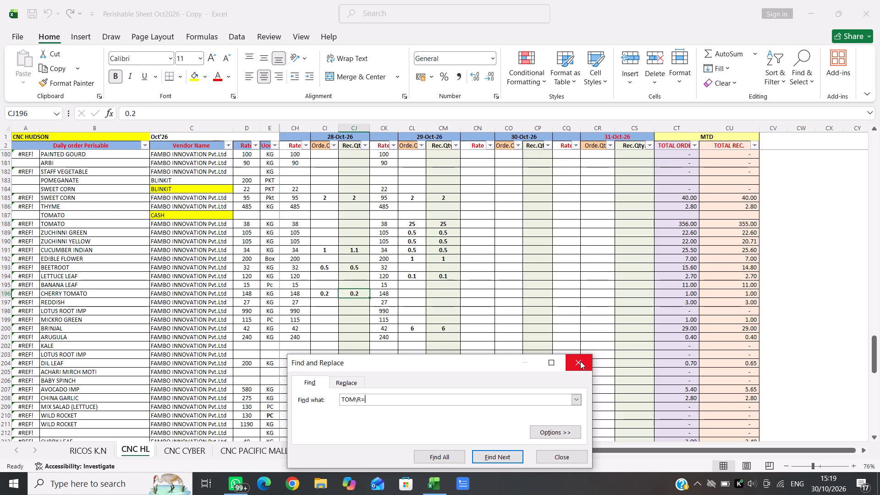
key(BackSpace)
key(BackSpace)
key(BackSpace)
key(a)
key(Return)
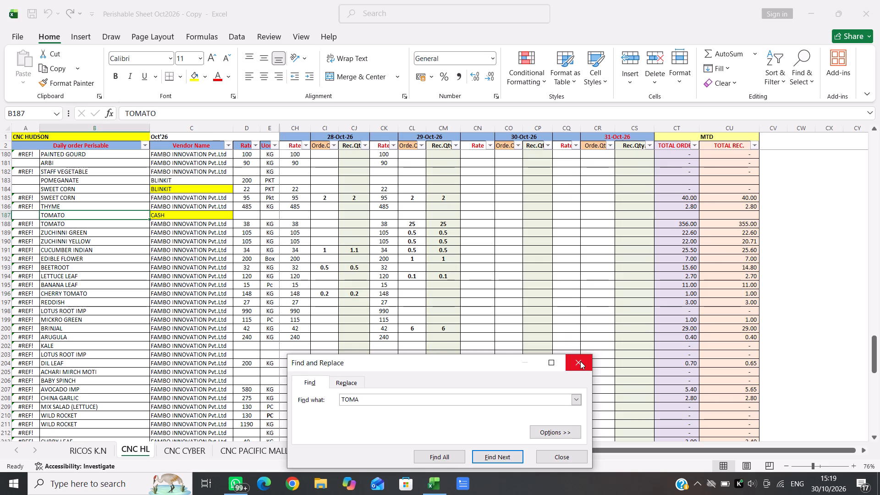
click(580, 361)
key(Down)
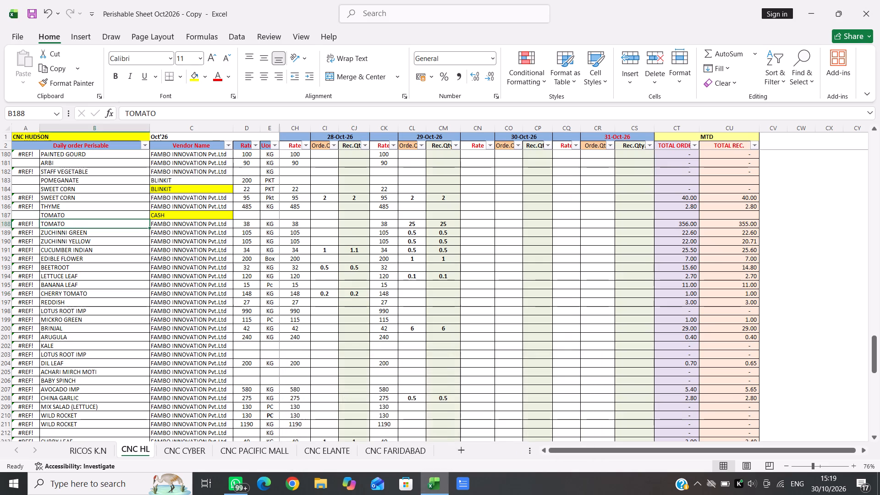
key(Right)
key(Right)
key(Right)
key(Right)
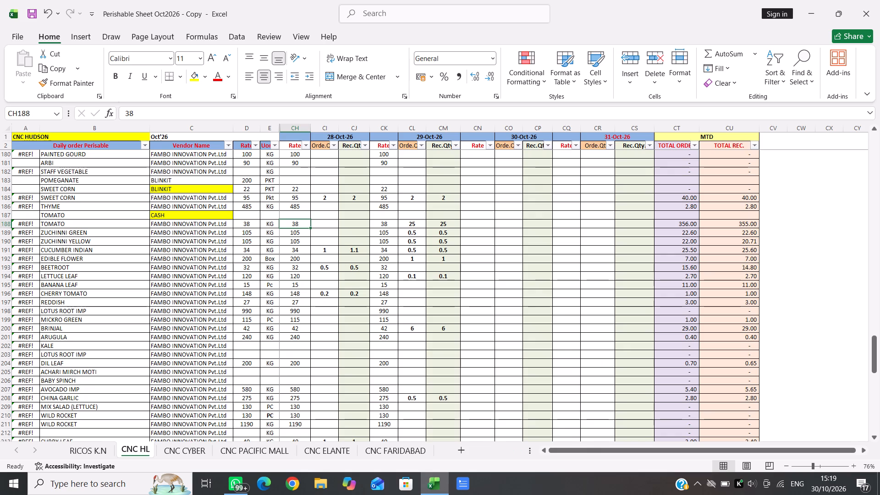
key(Right)
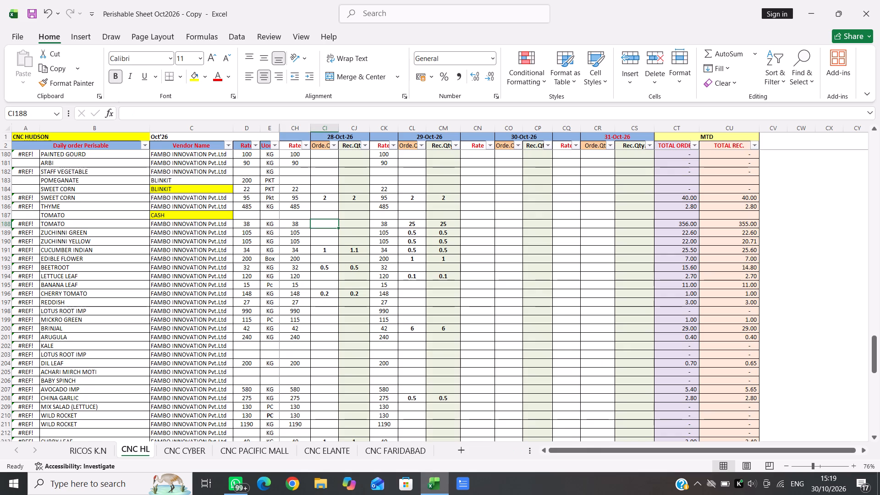
text(35)
key(Right)
text(.5)
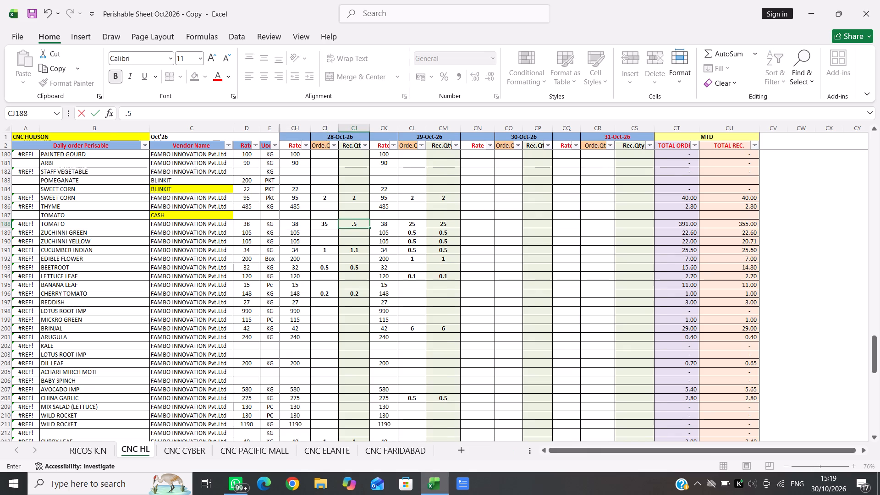
key(BackSpace)
key(BackSpace)
key(BackSpace)
key(BackSpace)
key(BackSpace)
text(35)
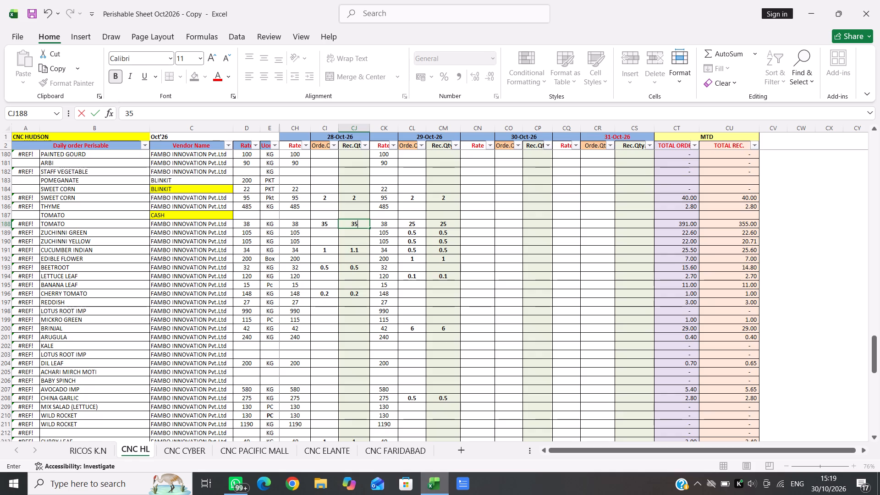
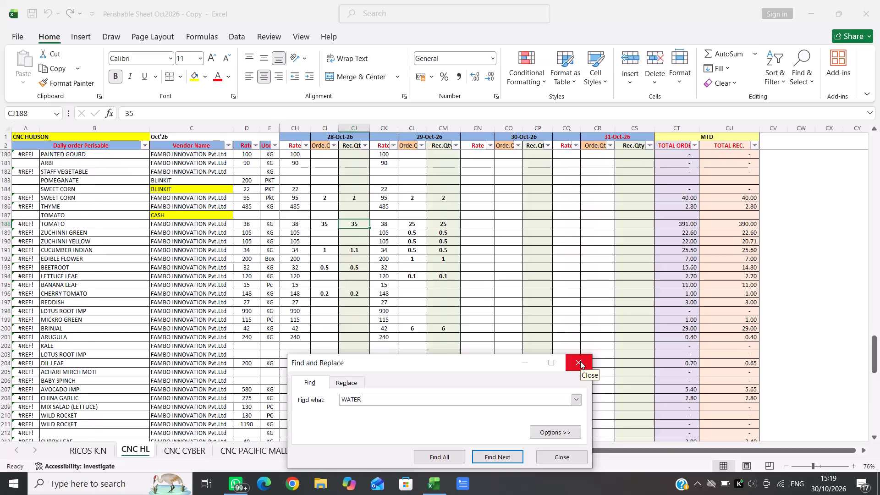
Find the WATERMELON row by searching for WATER and select its 28-Oct-26 order quantity cell.
key(Return)
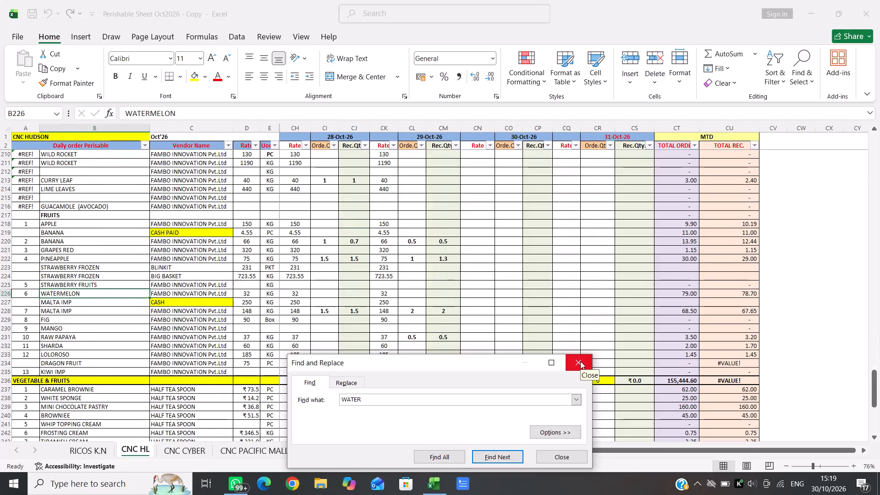
click(580, 361)
key(Right)
key(Right)
key(Right)
key(Right)
key(Right)
key(Right)
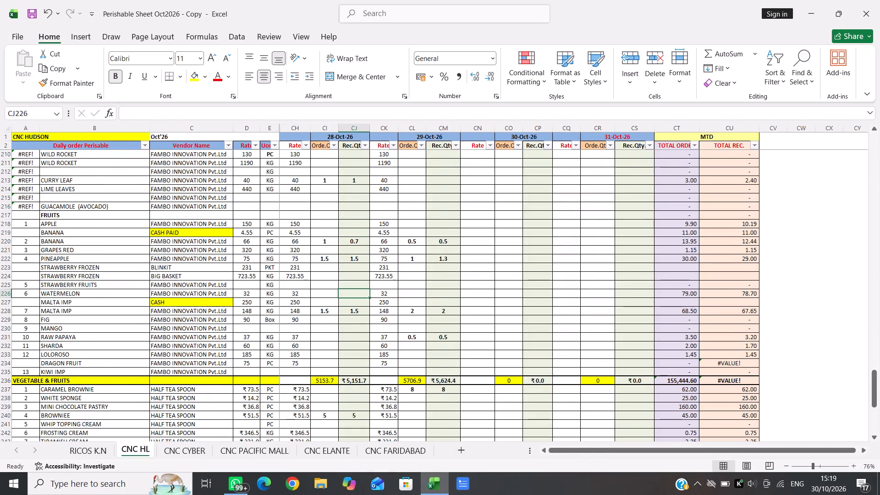
key(Left)
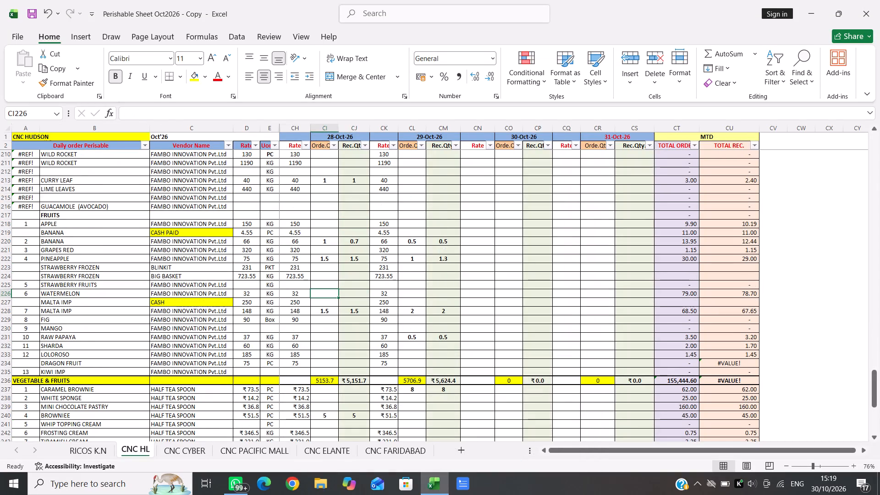
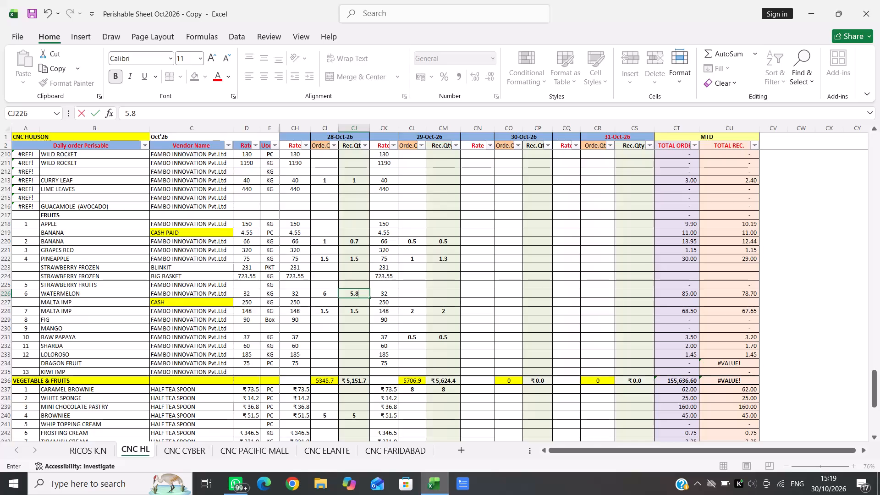
Find the ZUCHINNI GREEN row by searching for ZU and enter 0.5 as its 28-Oct-26 order and received quantities.
key(ctrl+f)
key(BackSpace)
key(BackSpace)
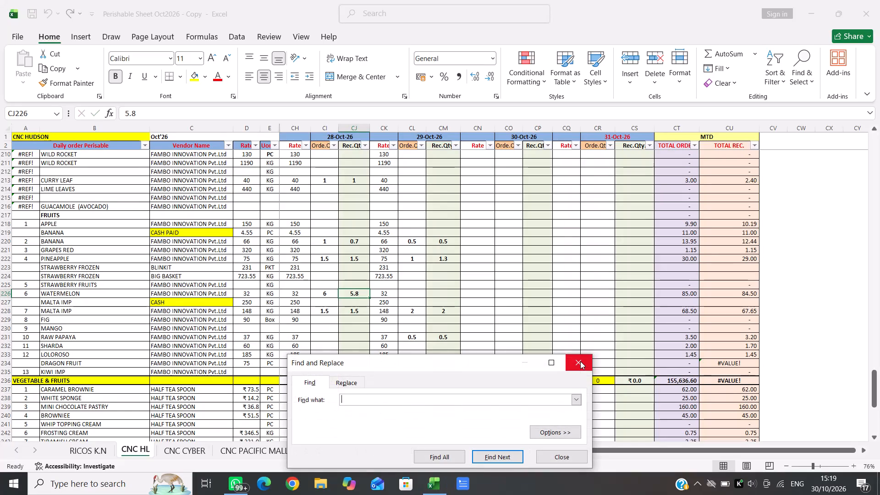
key(BackSpace)
key(BackSpace)
text(ZU)
key(Return)
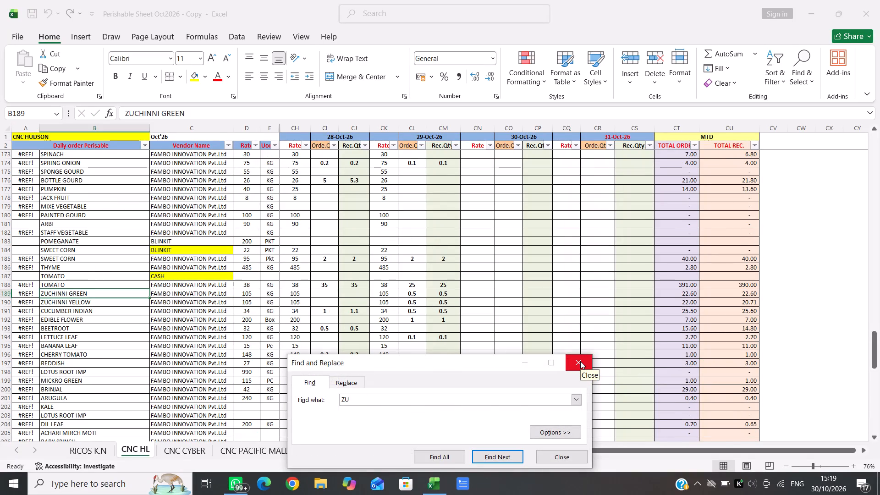
click(580, 361)
key(Right)
key(Right)
key(Right)
key(Right)
key(Right)
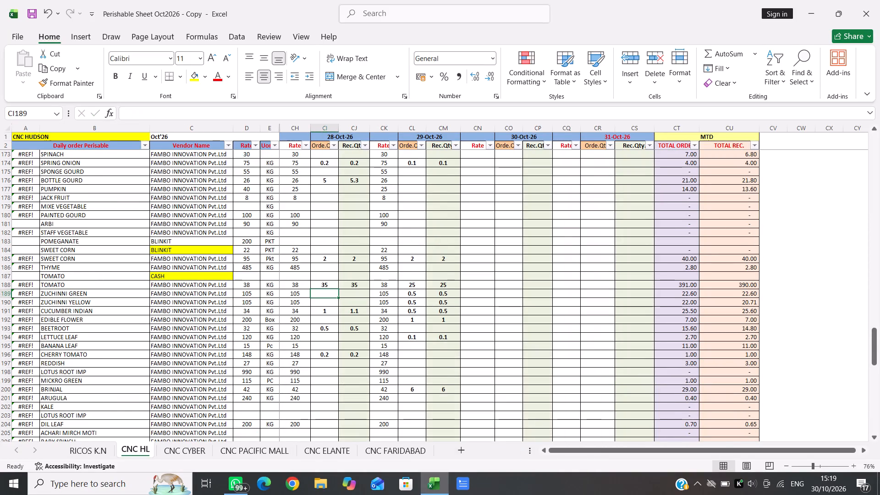
text(0.5)
key(Right)
text(0.5)
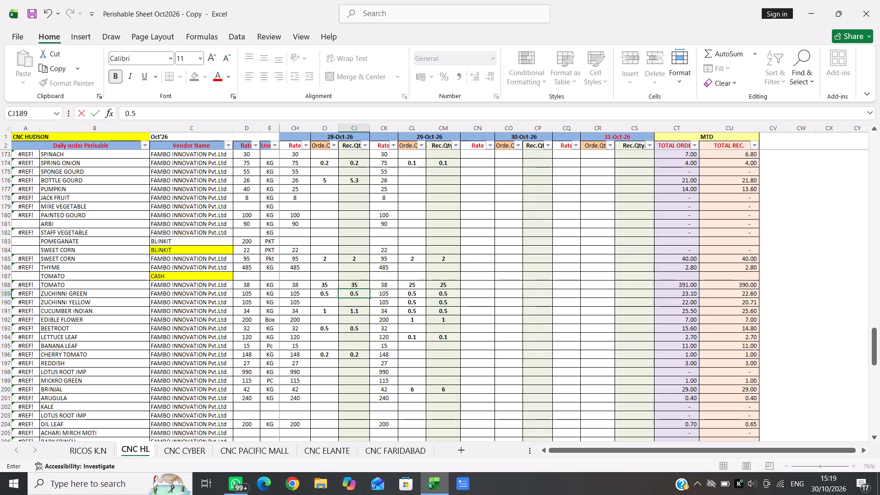
key(Down)
Enter 0.5 as both the received and order quantities for ZUCHINNI YELLOW under 28-Oct-26.
text(0.5)
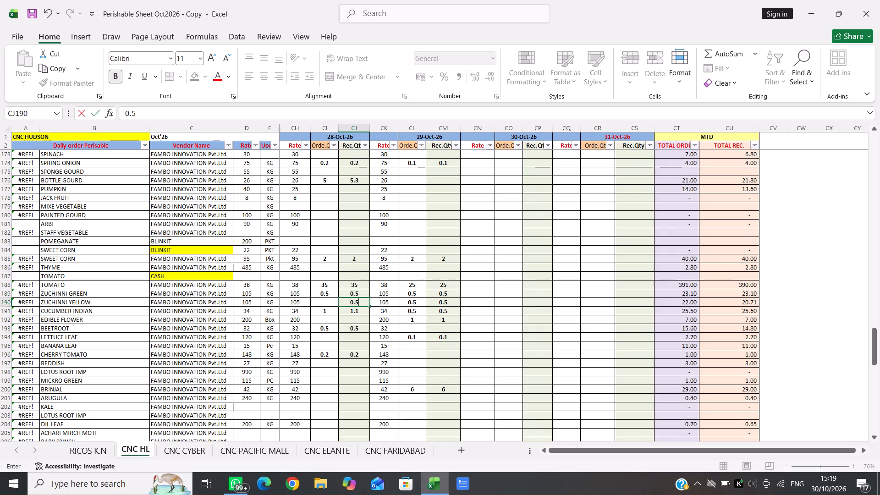
key(Left)
text(0.5)
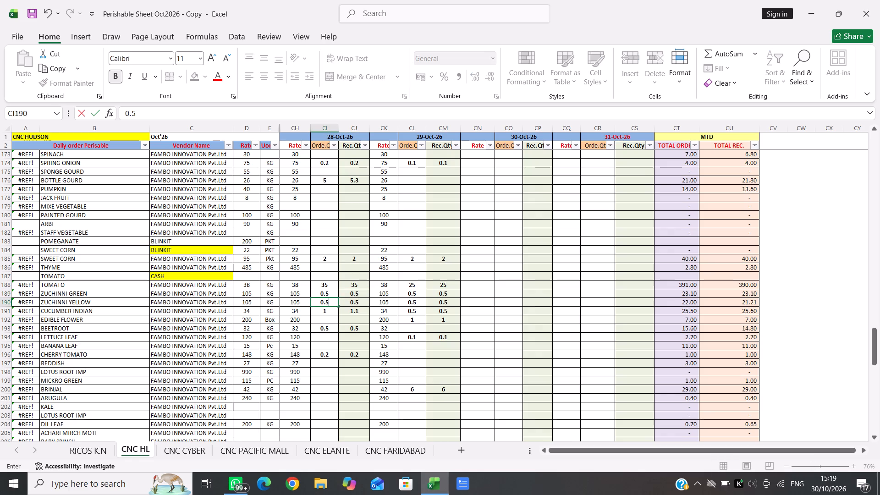
key(Down)
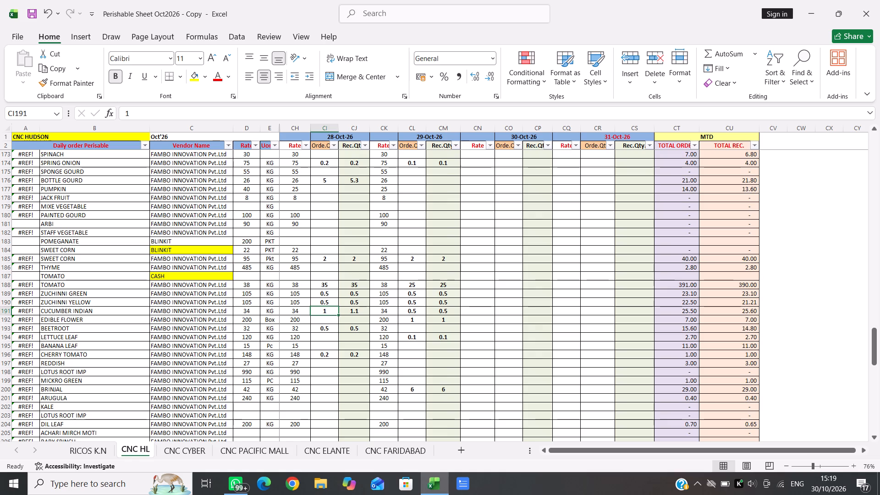
Copy the PUMPKIN row's MTD total order formula down to the JACK FRUIT through BLINKIT SWEET CORN rows (178 to 184).
click(690, 189)
key(ctrl+c)
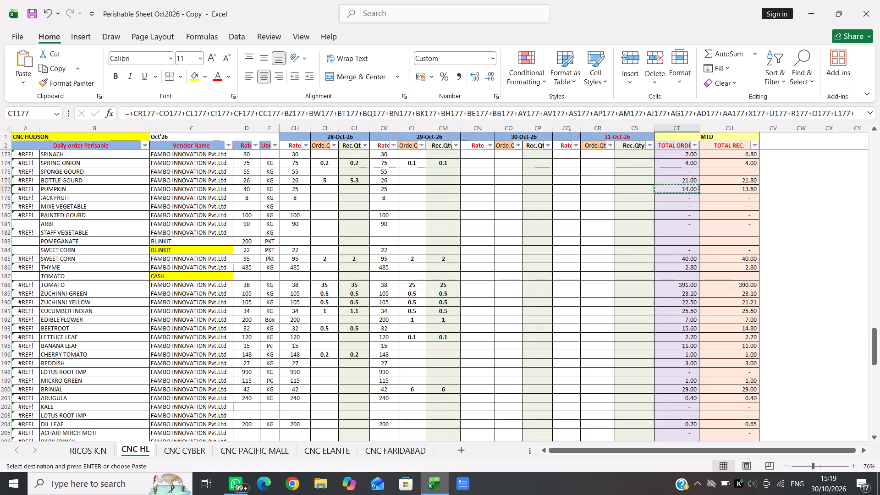
key(Down)
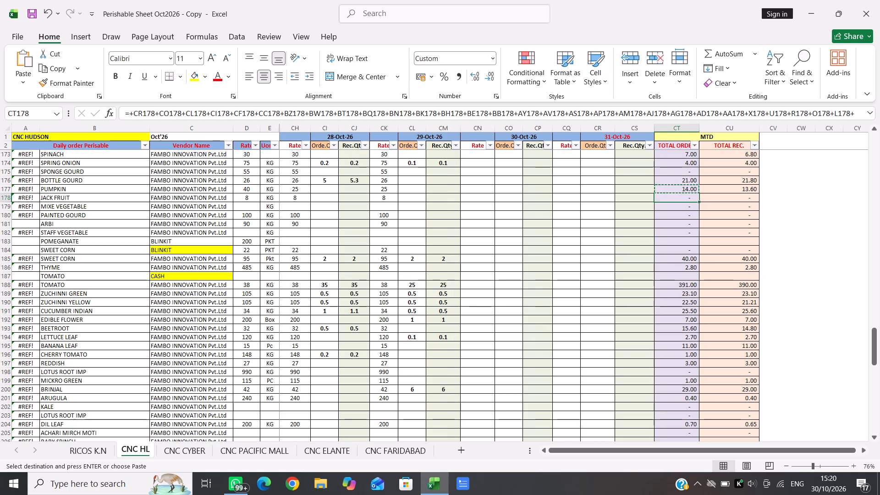
key(shift+Down)
key(shift+Down)
key(shift+Down)
key(shift+Down)
key(shift+Down)
key(shift+Down)
key(shift+Down)
key(shift+Down)
key(shift+Down)
key(shift+Up)
key(shift+Up)
key(shift+Up)
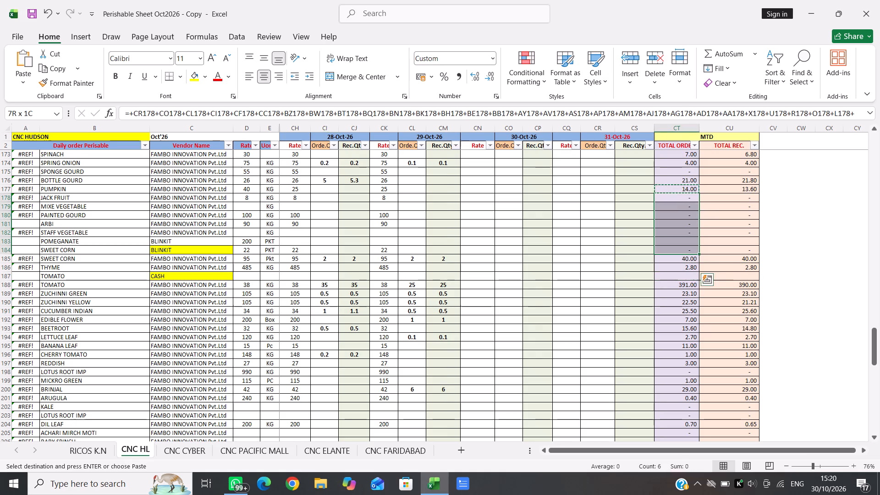
key(Return)
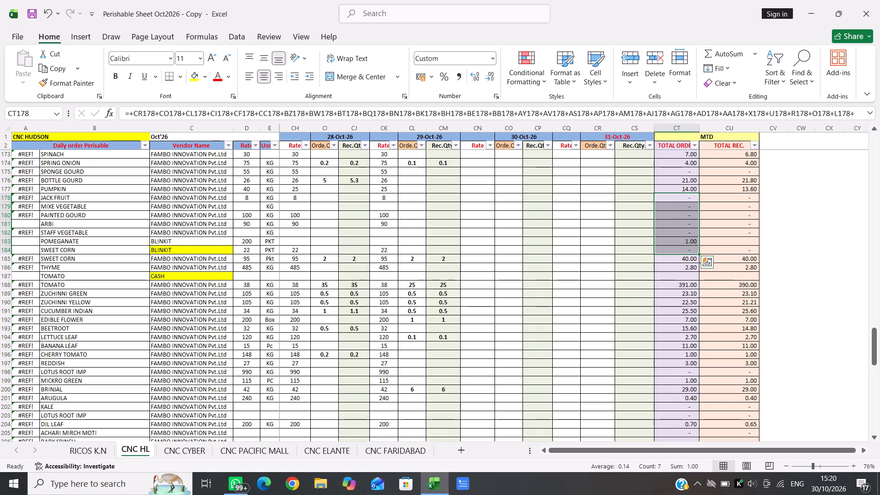
Copy the PUMPKIN row's MTD total received formula down to the JACK FRUIT through BLINKIT SWEET CORN rows (178 to 184).
click(754, 190)
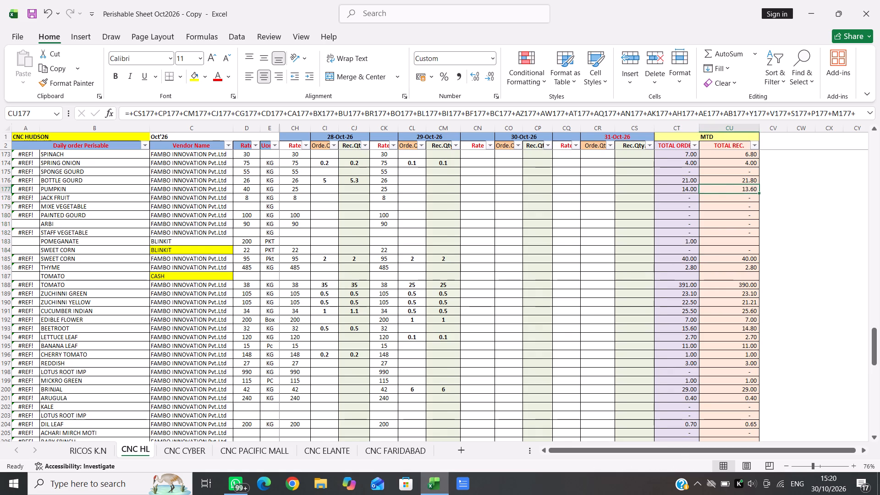
key(ctrl+c)
key(Down)
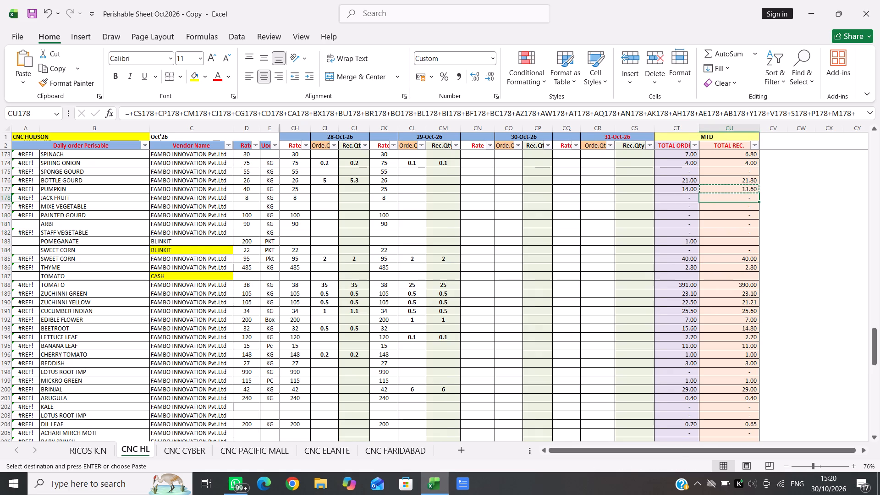
key(shift+Down)
key(shift+Down)
key(shift+Down)
key(shift+Down)
key(shift+Down)
key(shift+Down)
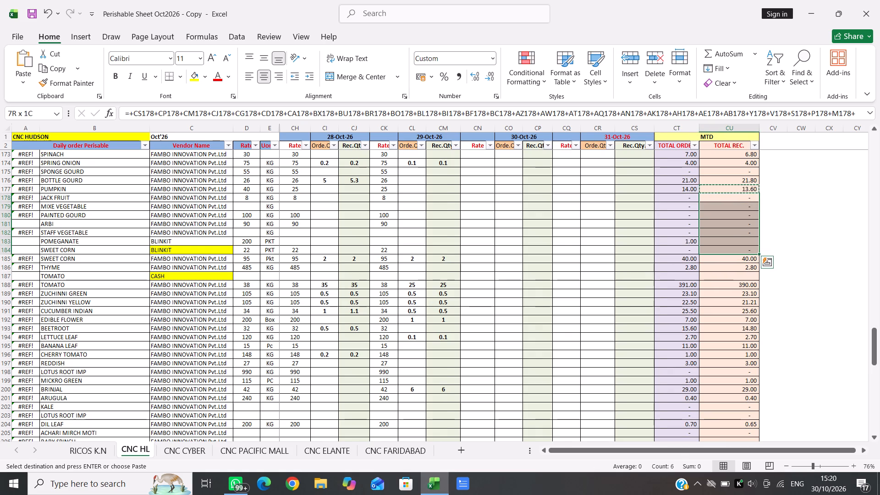
key(Return)
Review the 28-Oct-26 and 29-Oct-26 entries and MTD totals across the item sections down to the BAKERY total row.
scroll(721, 354, down, 1)
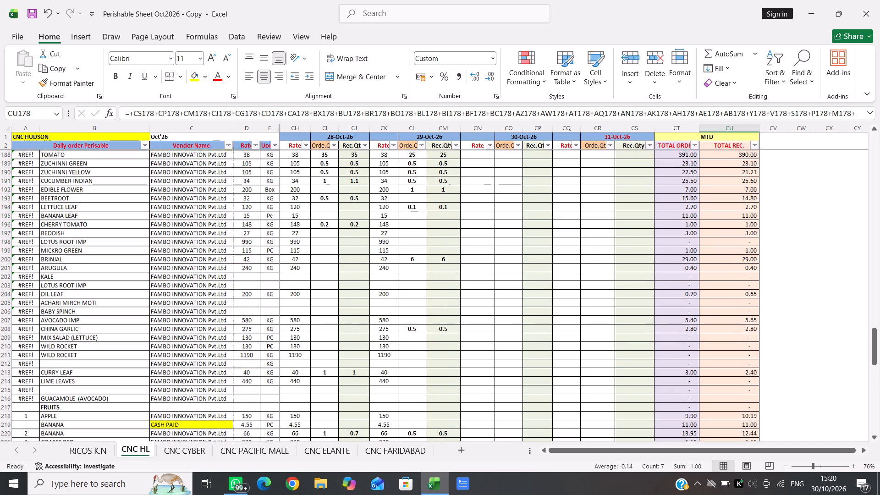
scroll(721, 354, down, 1)
scroll(721, 354, up, 5)
scroll(721, 354, down, 2)
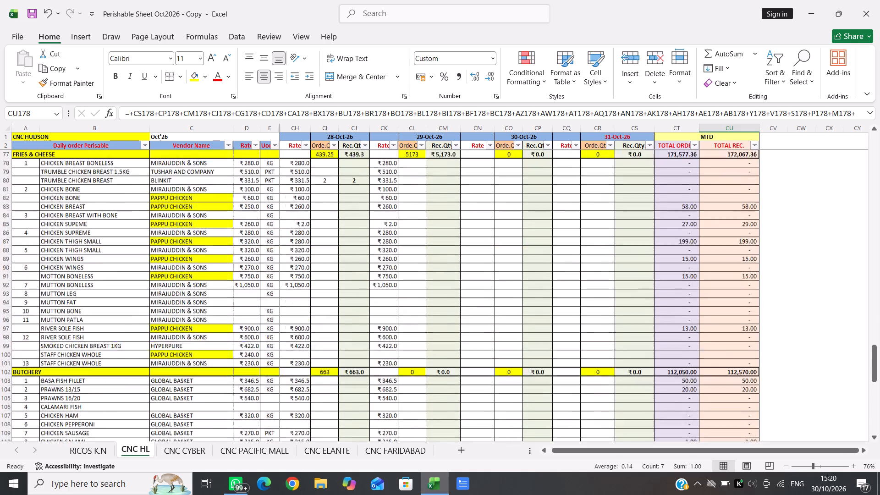
scroll(721, 354, down, 3)
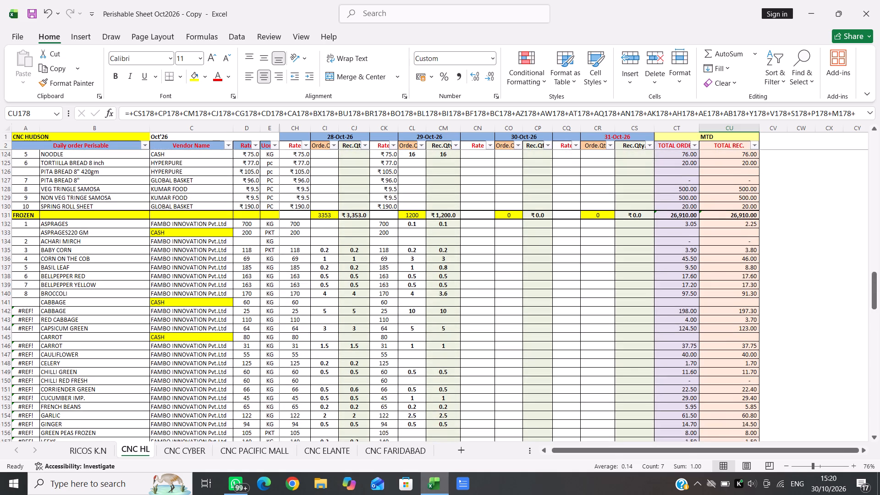
scroll(394, 404, down, 4)
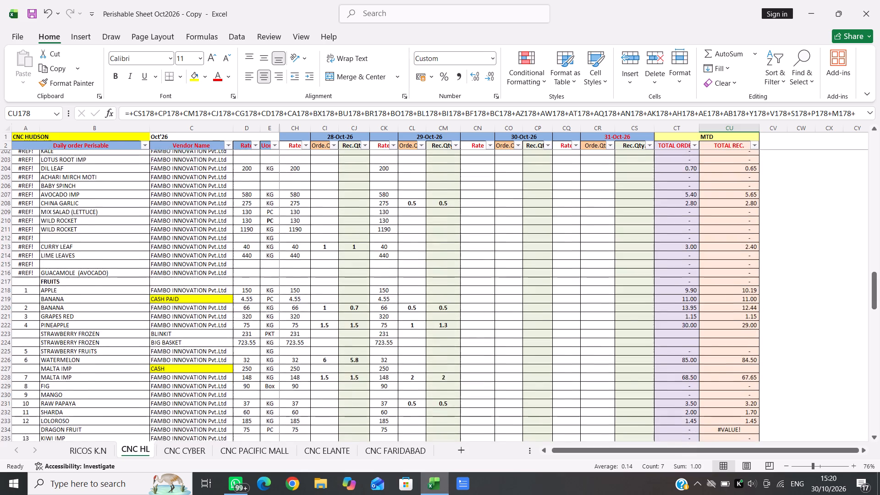
scroll(394, 404, down, 3)
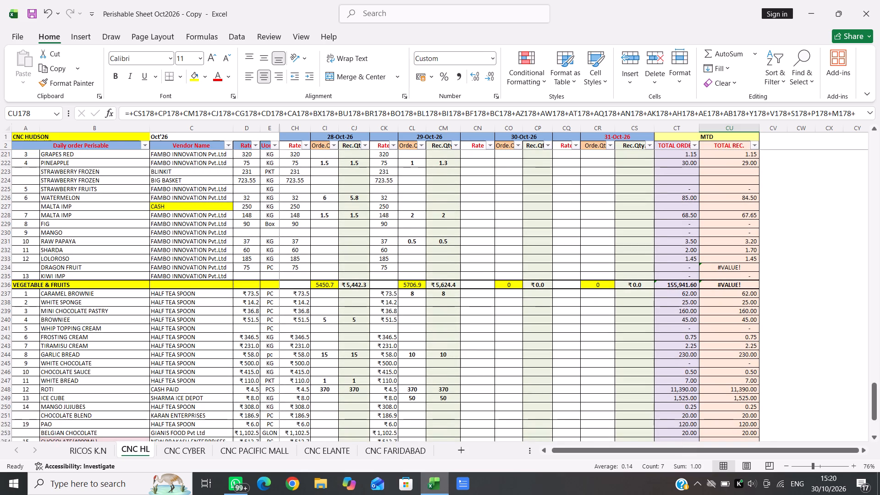
scroll(394, 404, down, 5)
scroll(394, 404, up, 2)
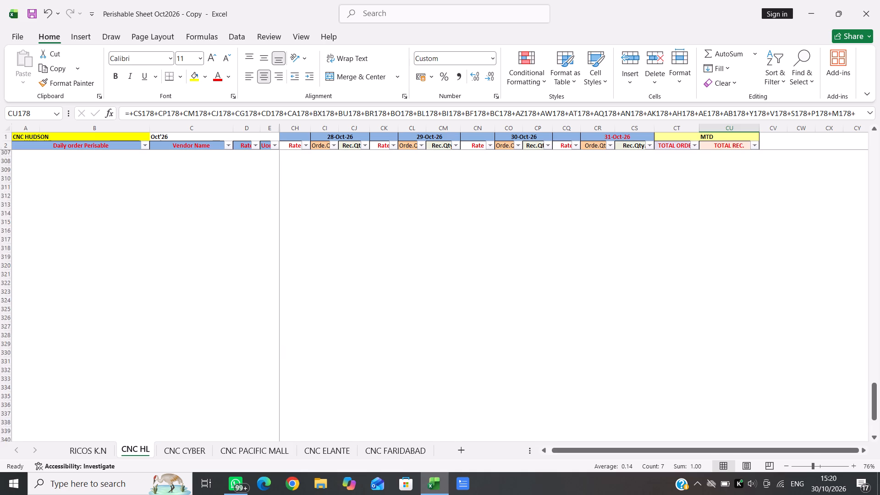
scroll(394, 404, up, 4)
scroll(394, 404, down, 2)
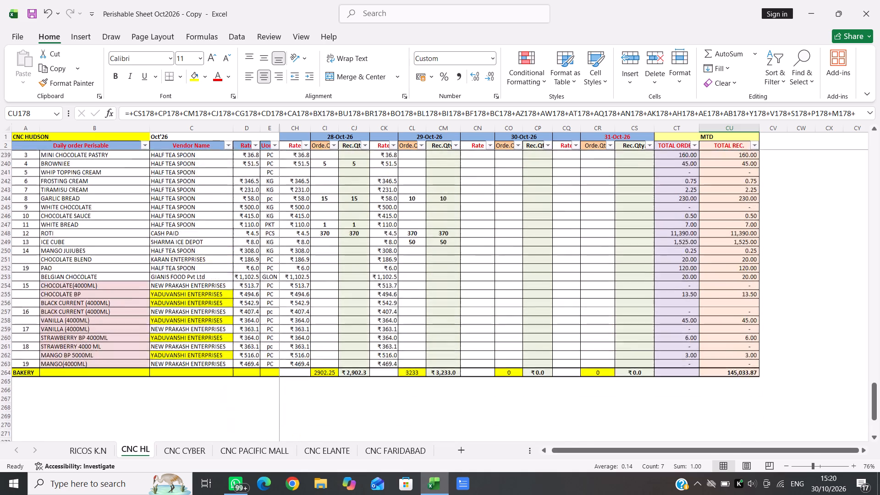
scroll(394, 404, up, 3)
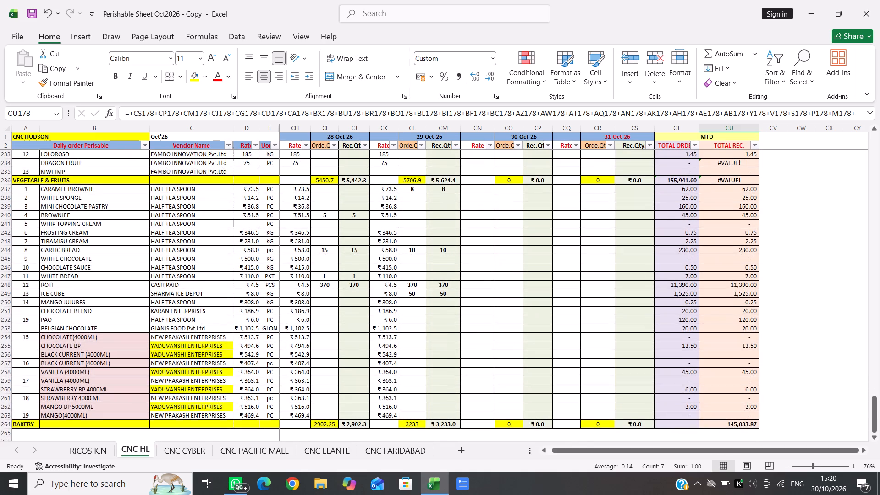
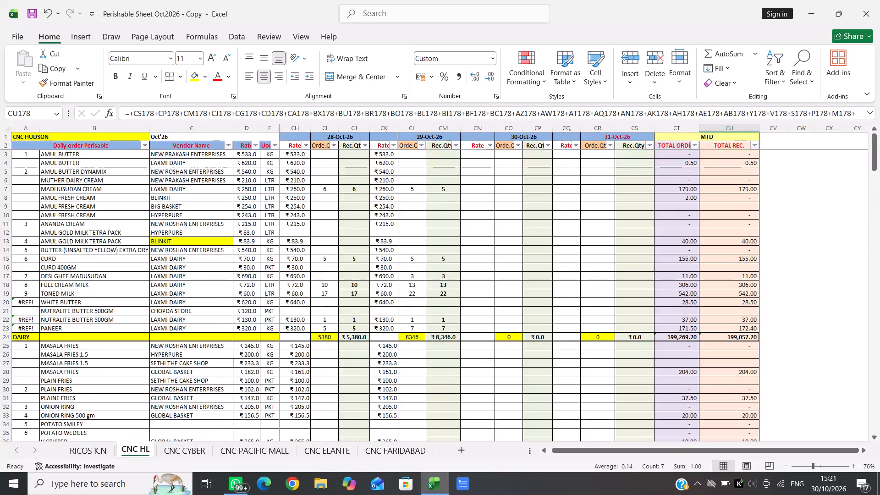
Switch to WhatsApp, where the chat with the shared PDF files is open.
scroll(449, 387, down, 3)
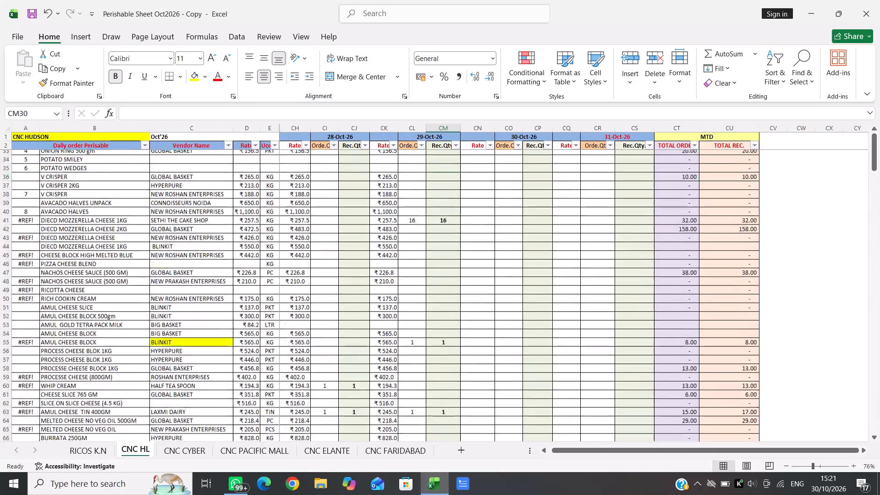
scroll(449, 387, down, 6)
key(alt+Tab)
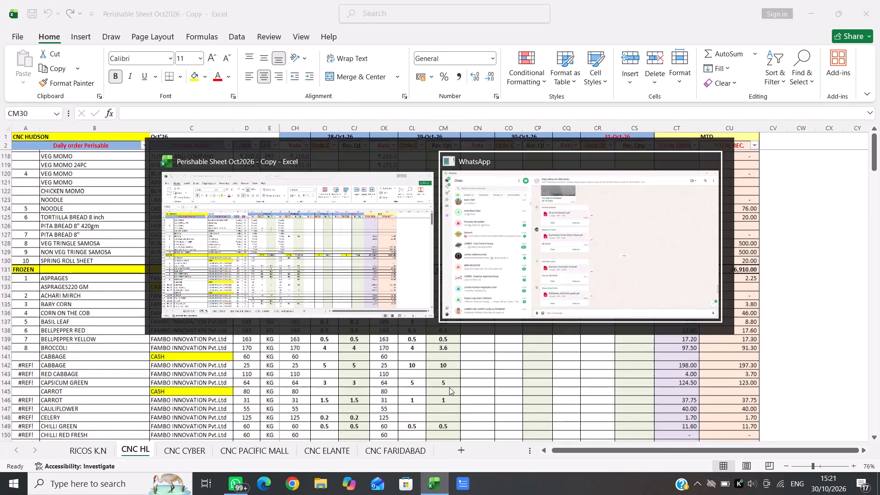
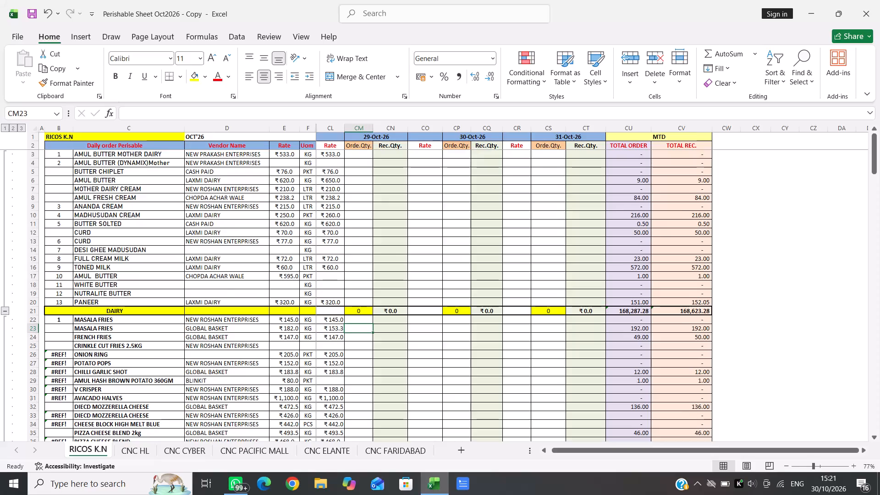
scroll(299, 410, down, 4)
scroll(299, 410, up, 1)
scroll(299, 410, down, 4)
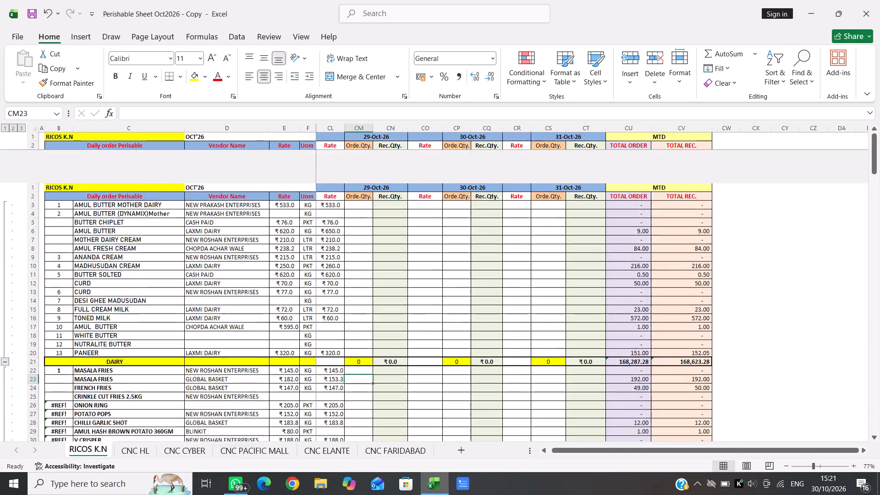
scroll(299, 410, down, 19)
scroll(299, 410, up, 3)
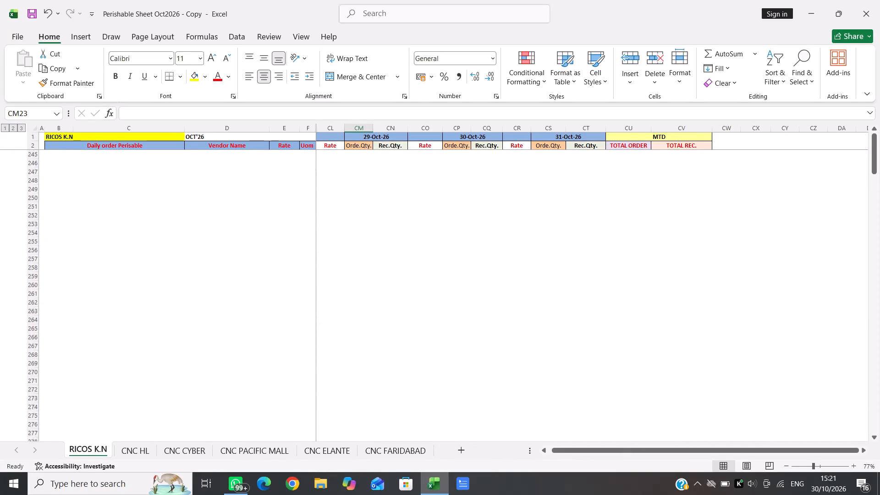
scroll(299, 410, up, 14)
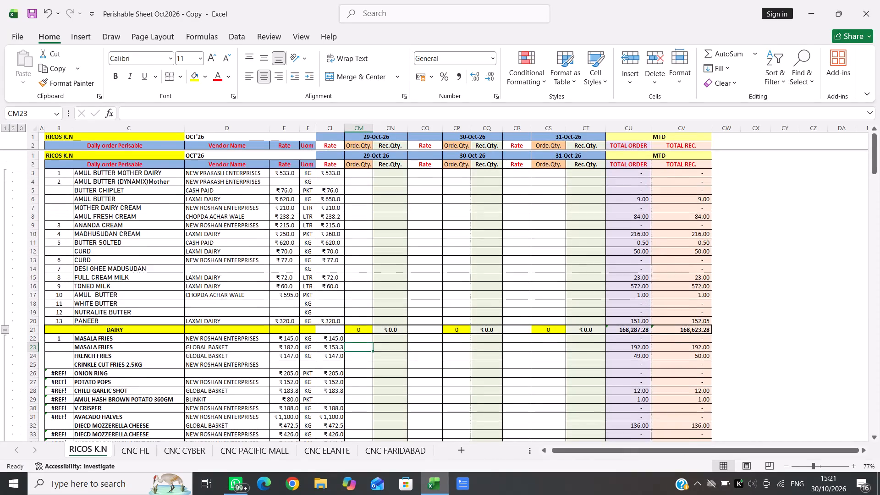
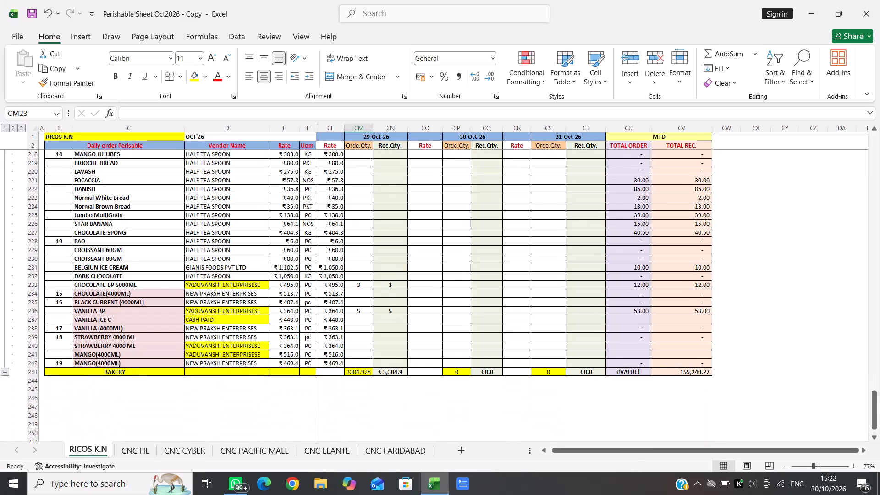
Review the RICOS K.N sheet's bakery, fruit, vegetable and cheese rows, checking the 29-Oct-26 quantities and MTD order and received totals.
scroll(375, 294, up, 1)
scroll(375, 294, down, 1)
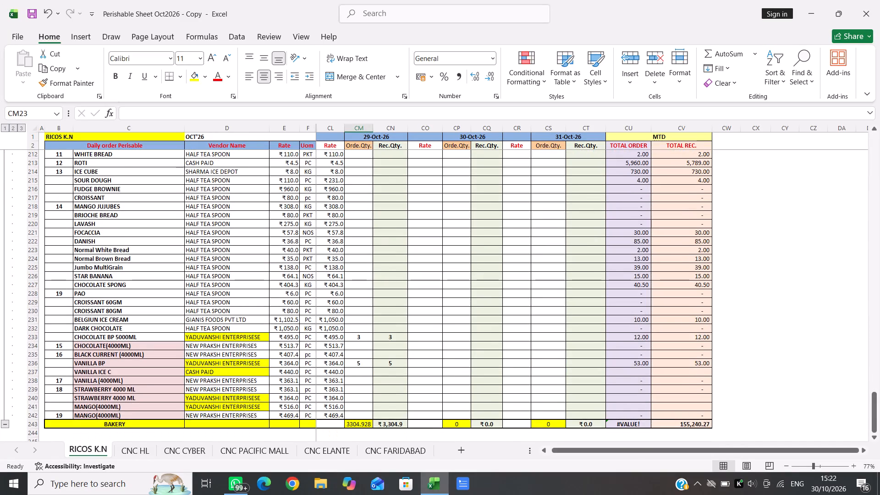
scroll(375, 294, up, 2)
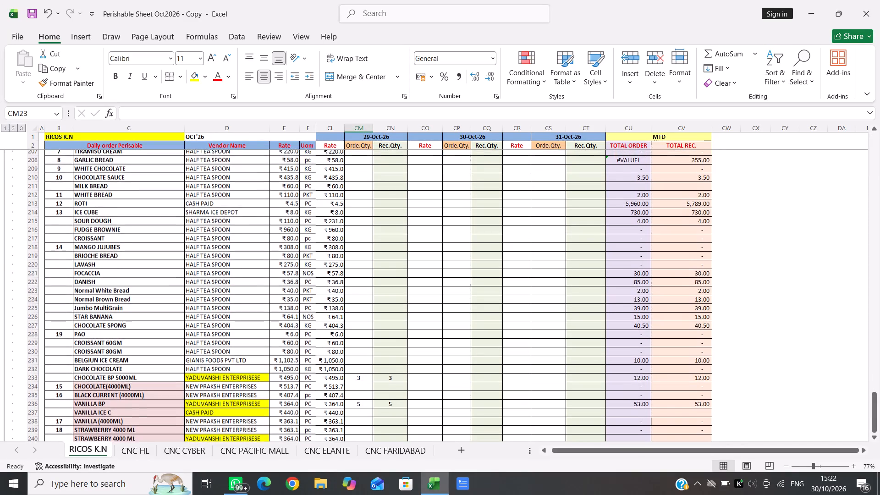
scroll(375, 294, up, 2)
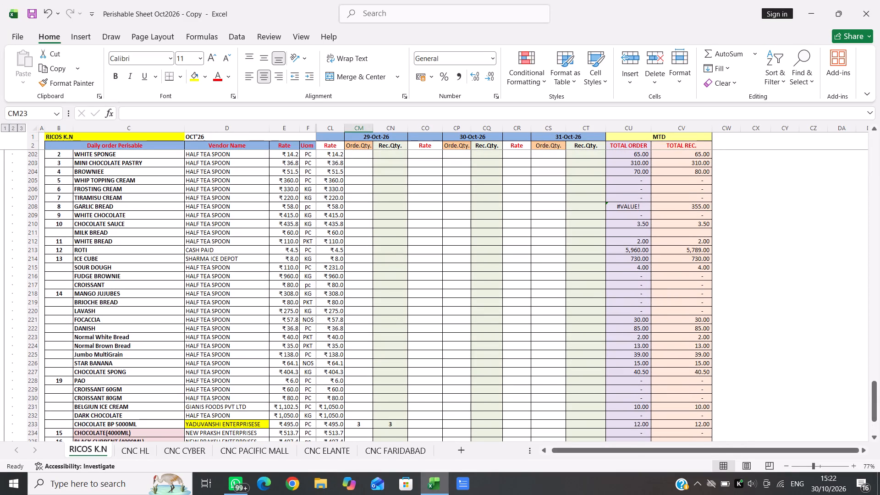
scroll(375, 294, down, 2)
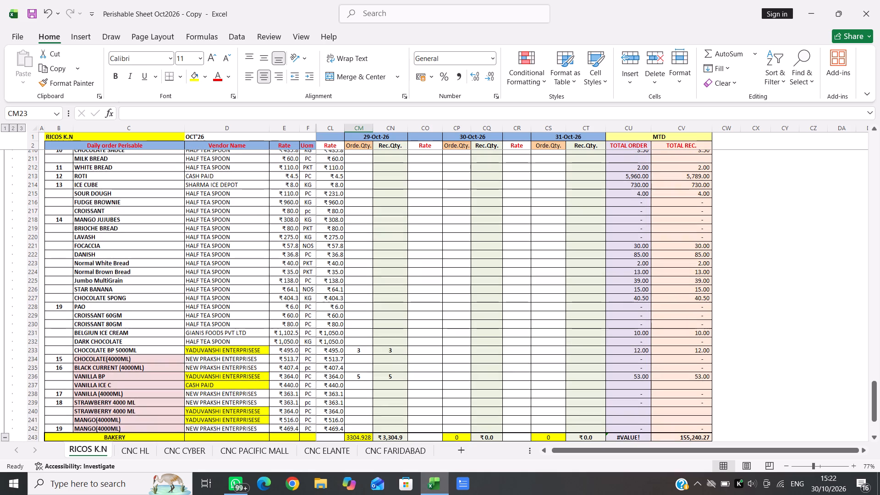
scroll(375, 294, down, 1)
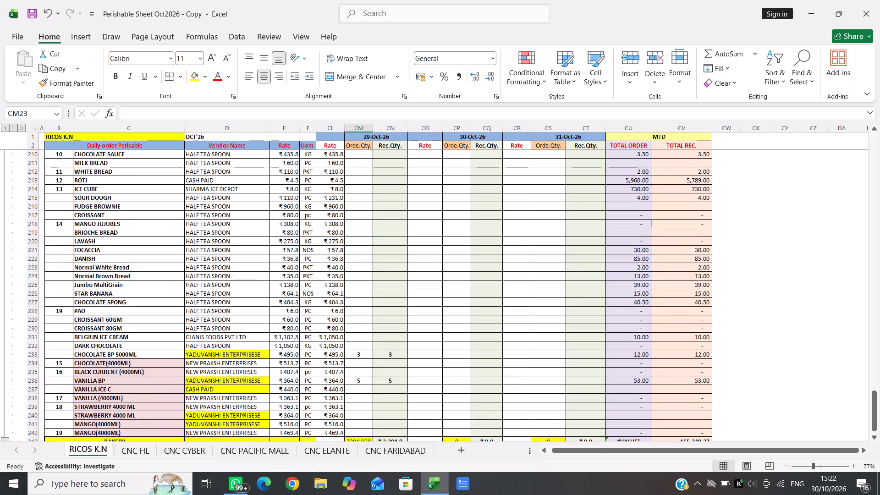
scroll(375, 294, up, 4)
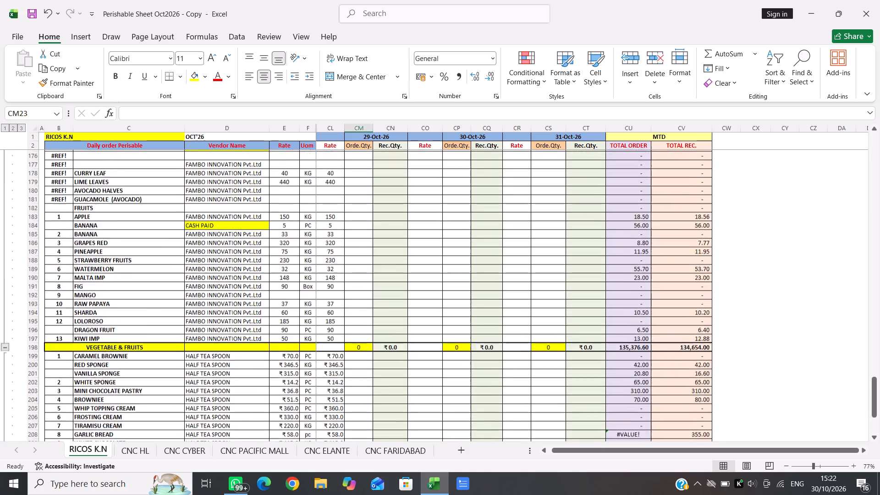
scroll(375, 294, up, 3)
scroll(375, 294, down, 3)
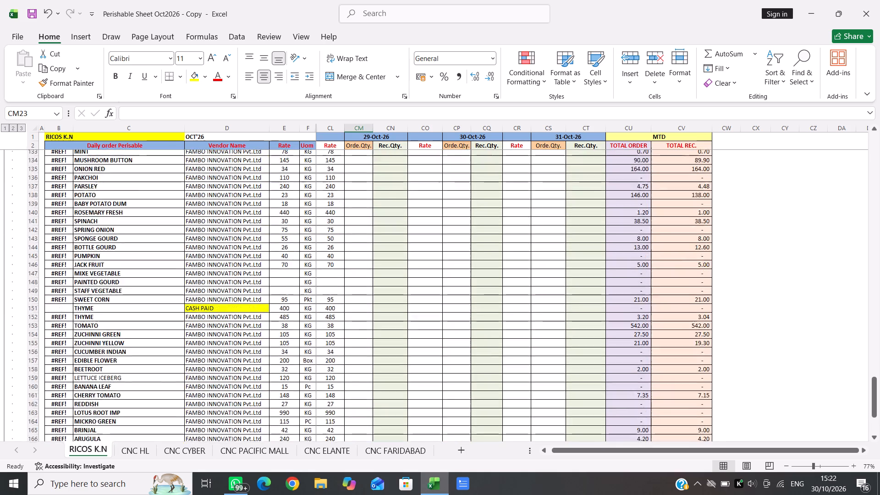
scroll(375, 294, down, 5)
scroll(375, 294, up, 9)
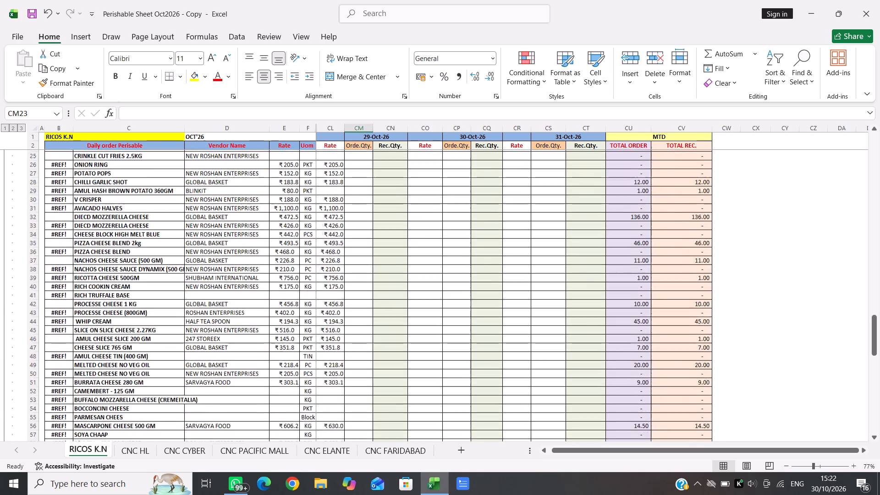
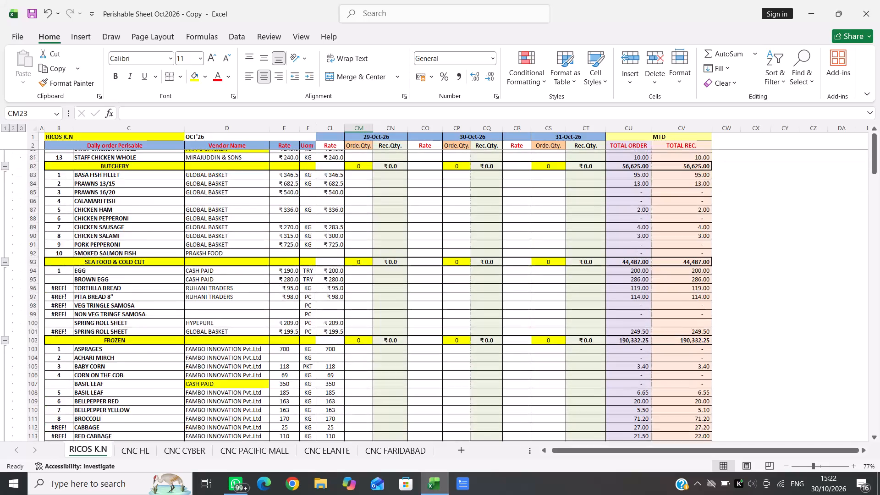
Enter 30 as the 29-Oct-26 order quantity for ICE CUBE on the RICOS K.N sheet.
scroll(388, 165, up, 2)
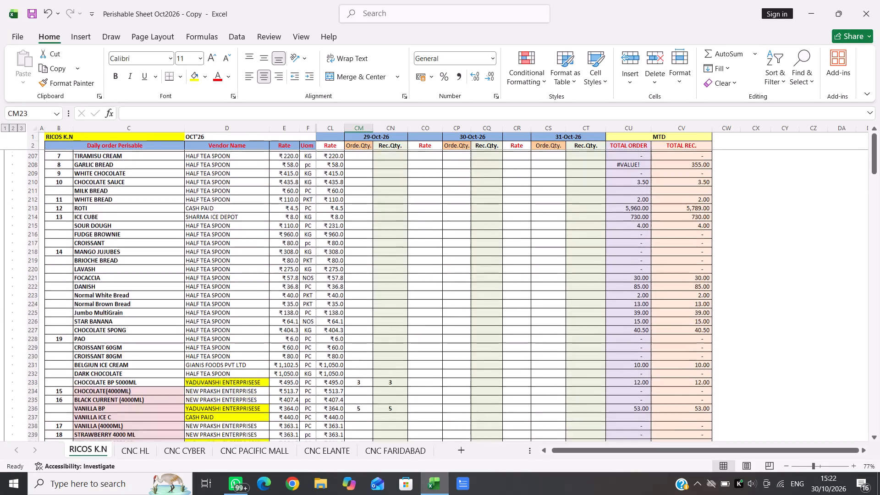
scroll(388, 165, up, 1)
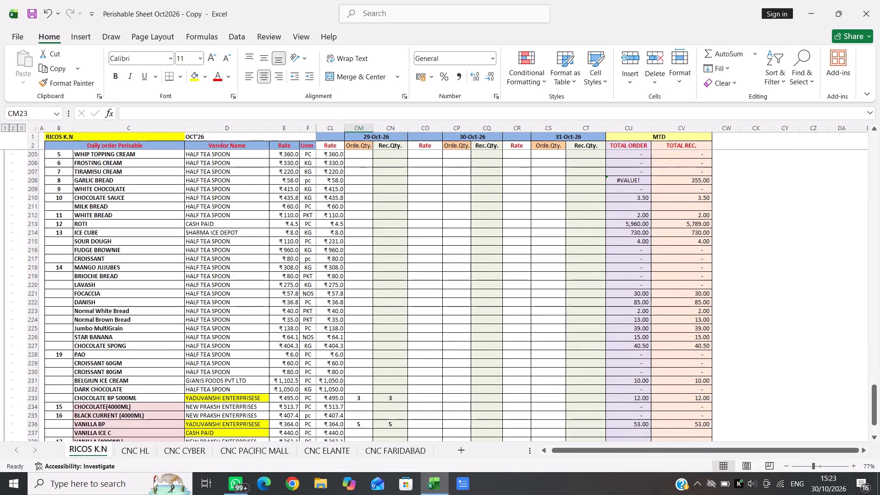
click(355, 233)
text(30)
key(Right)
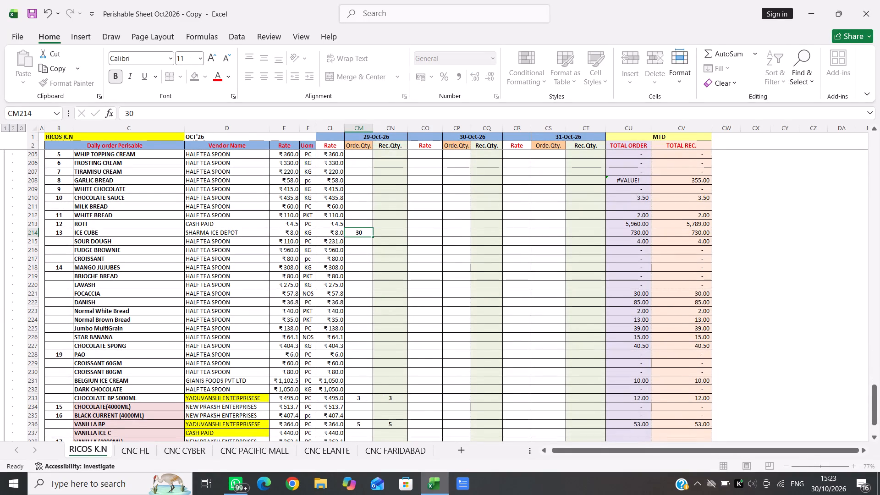
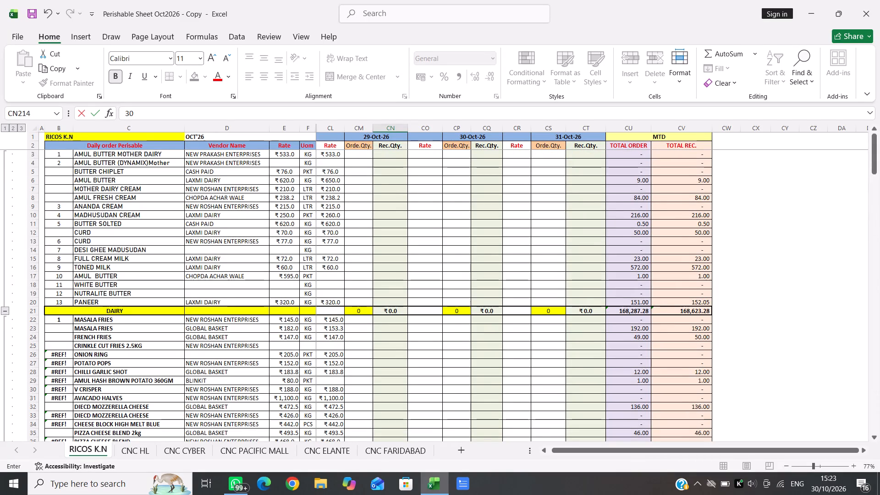
Enter 0.5 as the 29-Oct-26 order quantity for AMUL BUTTER from LAXMI DAIRY on the RICOS K.N sheet.
click(359, 180)
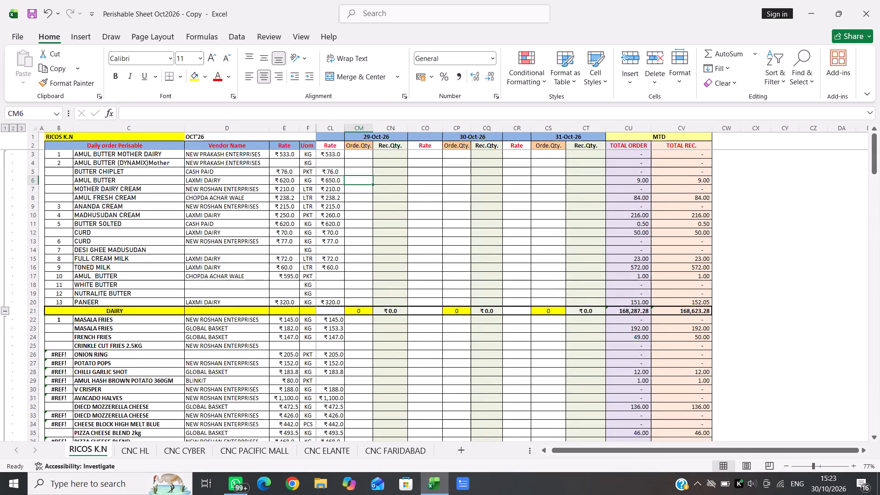
text(0.5)
key(Right)
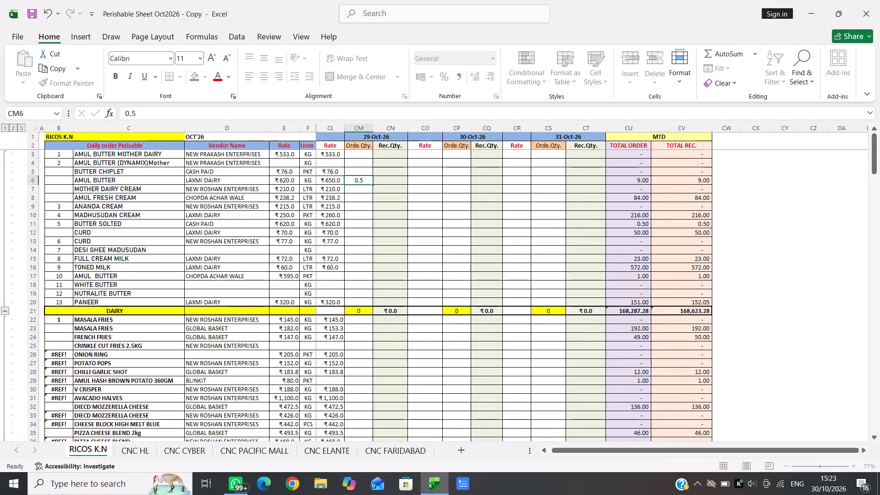
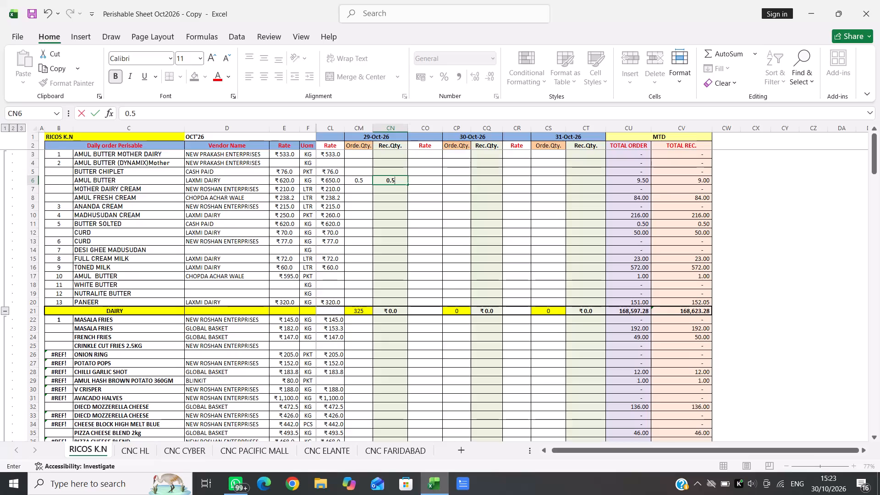
Go to the 29-Oct-26 order quantity cell for TONED MILK from LAXMI DAIRY on the RICOS K.N sheet.
click(359, 268)
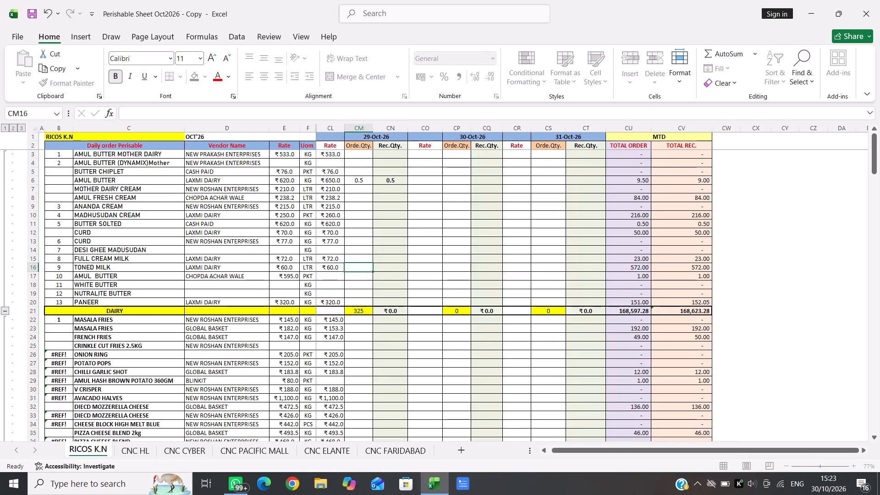
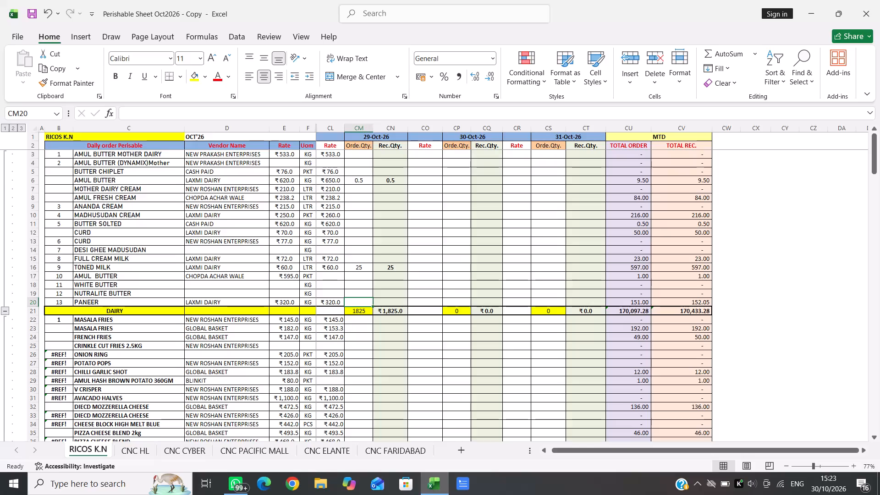
Enter the 29-Oct-26 quantities for PANEER from LAXMI DAIRY on RICOS K.N: 8 ordered and 7.2 received.
key(8)
key(Right)
text(2.2)
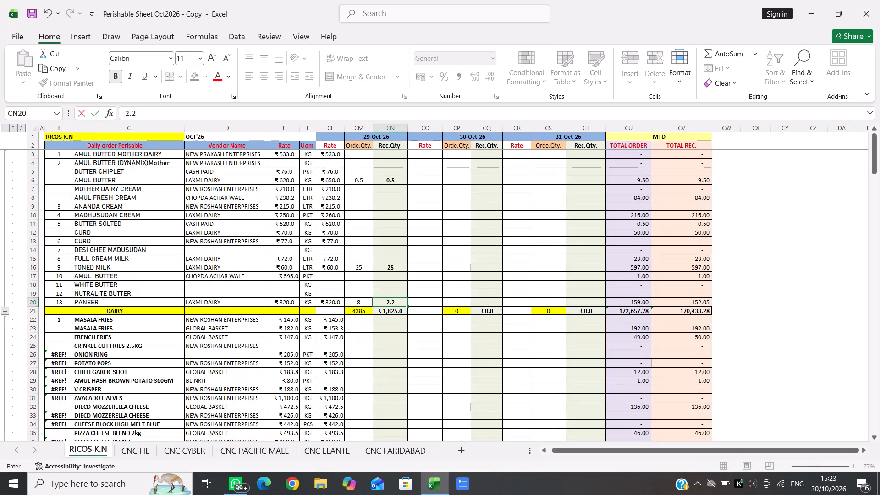
key(BackSpace)
key(BackSpace)
key(BackSpace)
key(BackSpace)
key(BackSpace)
key(BackSpace)
text(7.2)
key(Left)
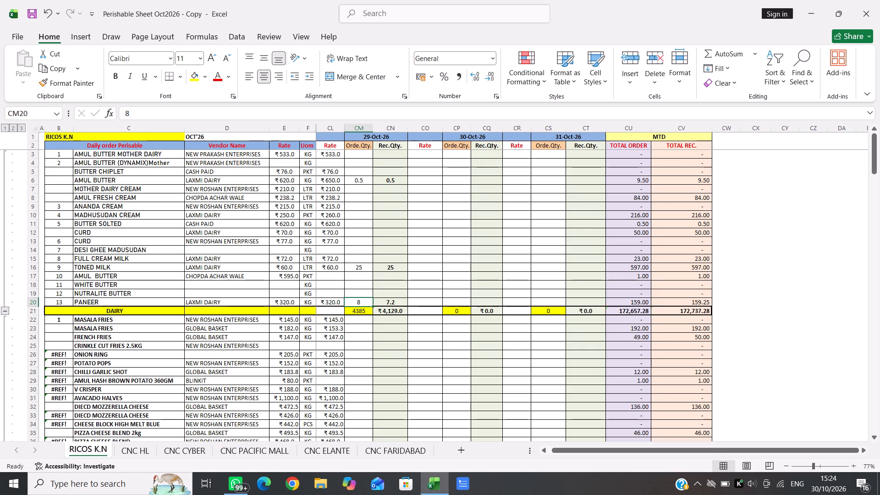
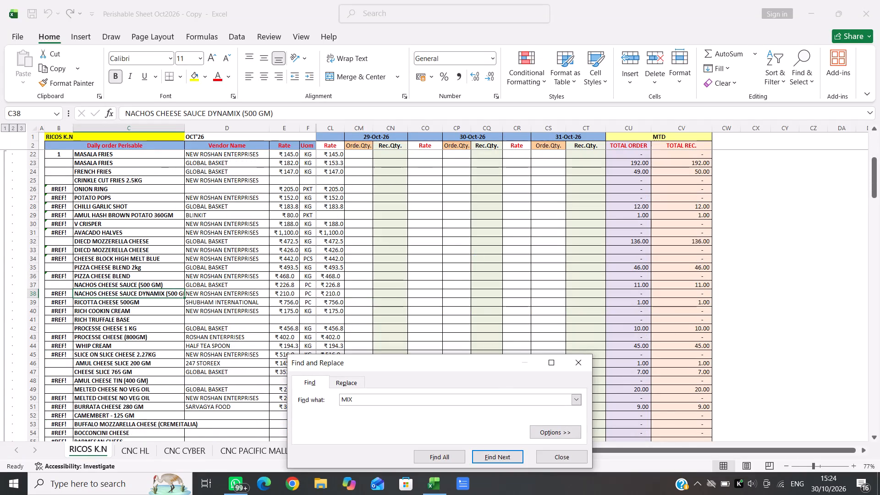
Find MIX SALAD (LETTUCE) from SAPPLE AGRO on RICOS K.N by searching for MIX, and select its 29-Oct-26 order quantity cell.
key(Return)
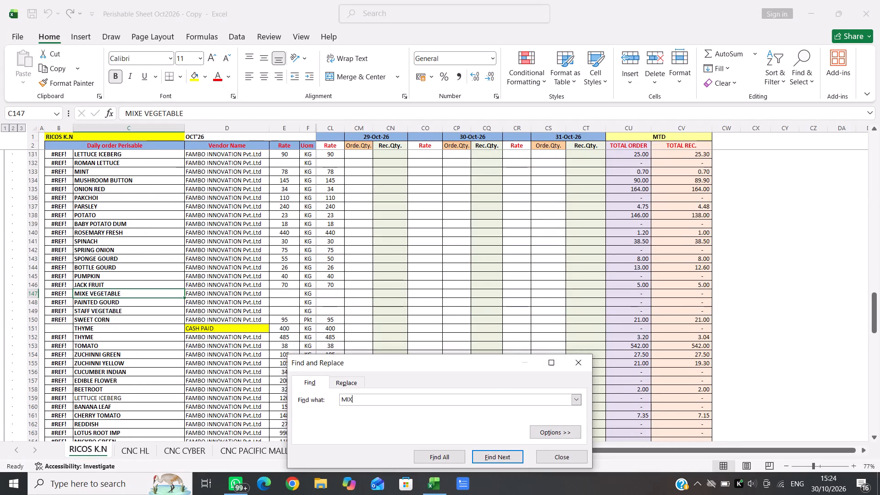
click(587, 357)
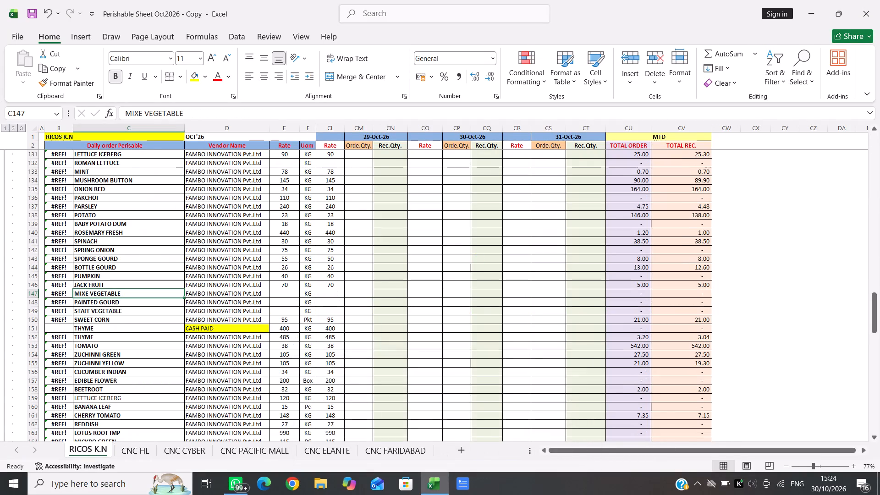
key(f)
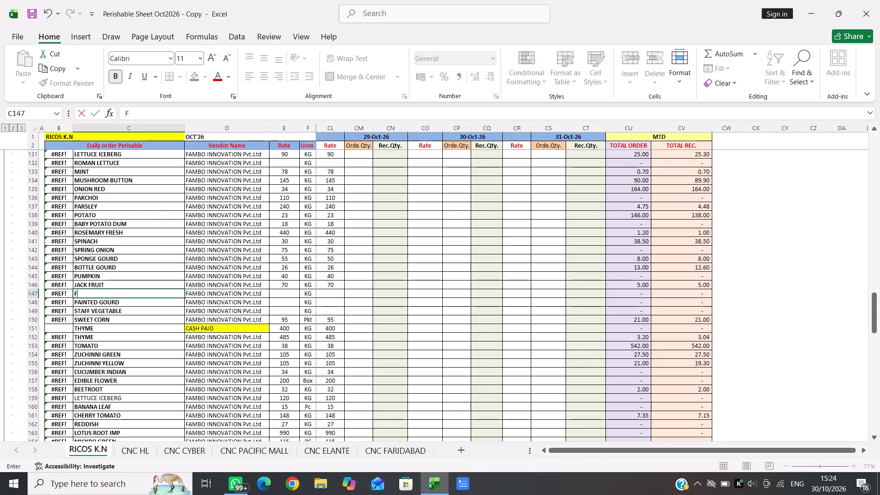
key(ctrl+z)
key(Right)
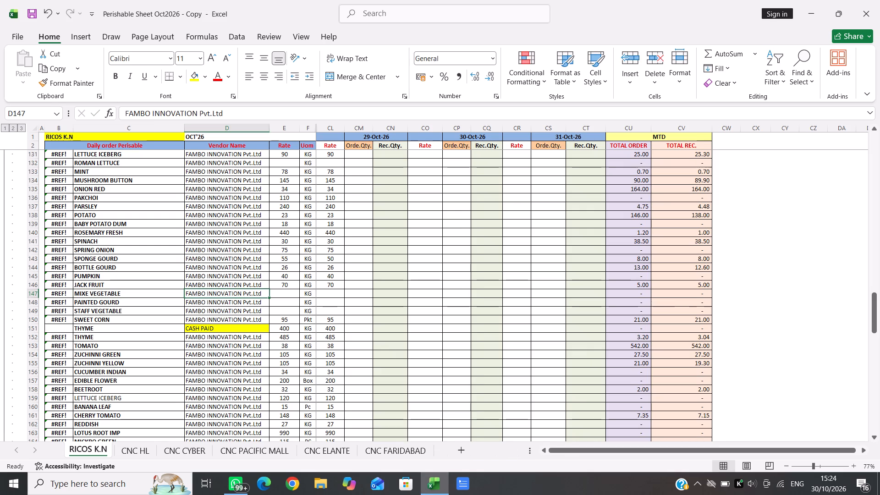
key(ctrl+f)
key(Return)
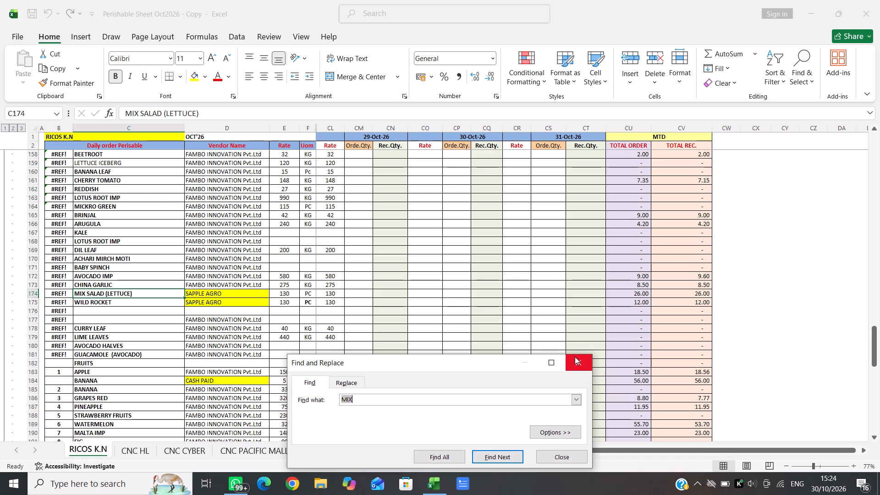
click(575, 357)
key(Right)
key(Right)
key(Right)
key(Right)
key(Right)
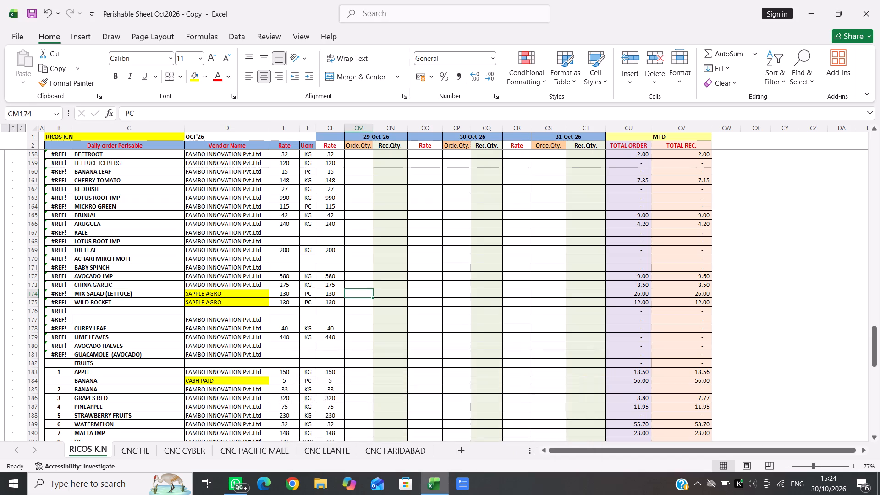
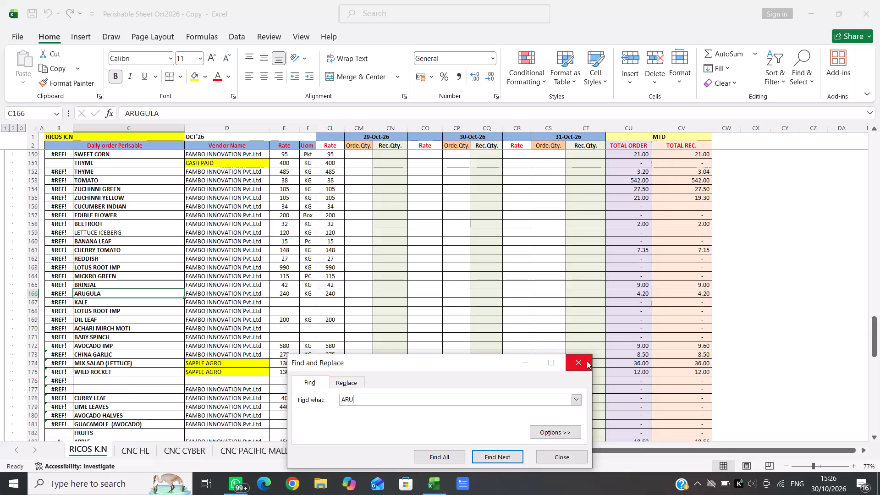
Close the ARUGULA search on RICOS K.N and move along its row to the rate cell beside the 29-Oct-26 quantities.
click(584, 361)
key(Right)
key(Right)
key(Right)
key(Right)
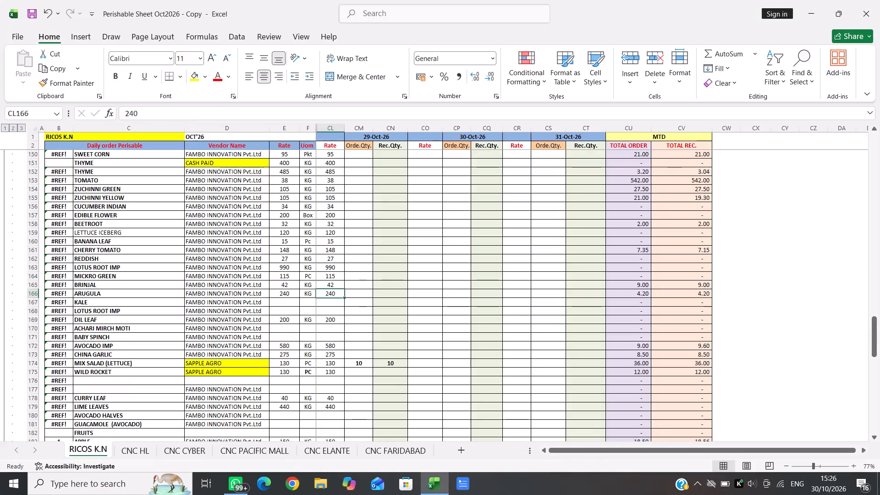
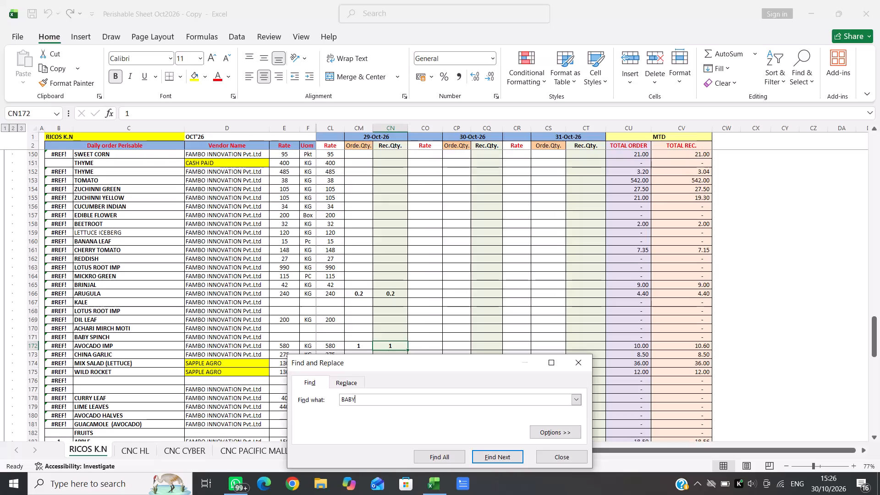
Search for BABY C on RICOS K.N and enter 0.2 as the BABY CORN order quantity for 29-Oct-26.
key(Return)
click(577, 360)
key(Right)
key(Right)
key(Right)
key(Right)
key(Right)
text(0.2)
key(Right)
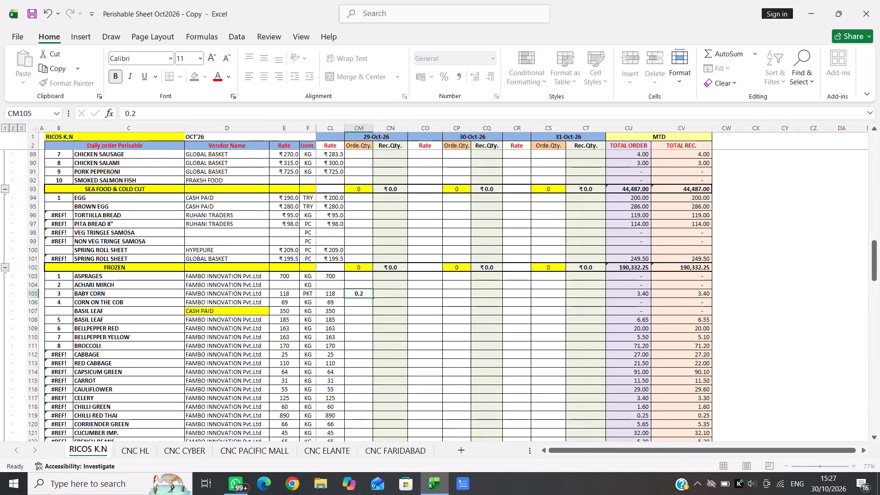
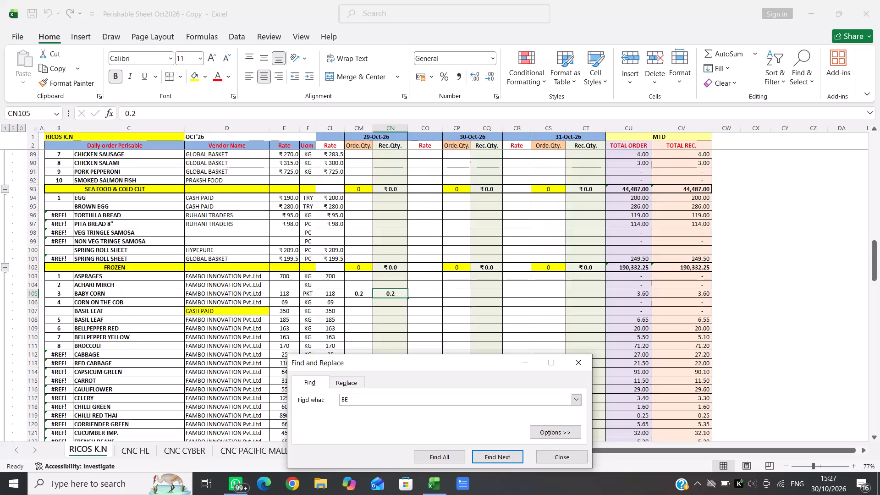
Search for BEANS on RICOS K.N and go along the FRENCH BEANS row to its 29-Oct-26 entries.
key(Return)
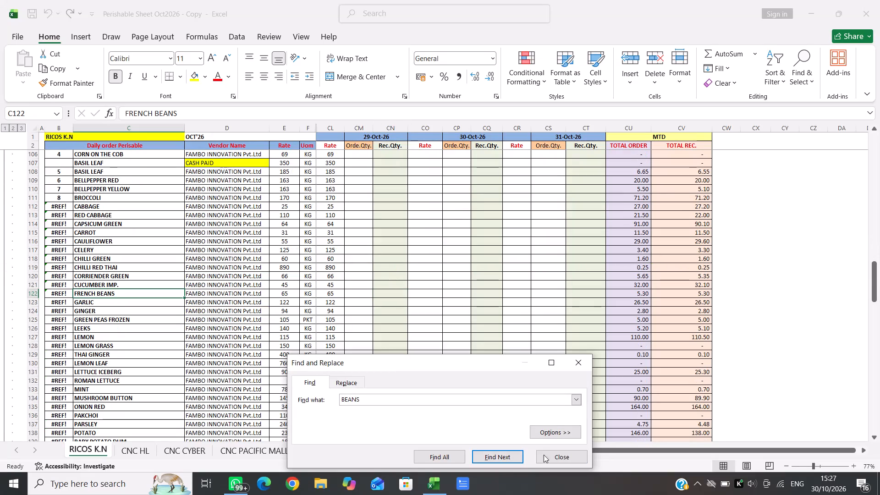
click(586, 365)
key(Right)
key(Right)
key(Right)
key(Right)
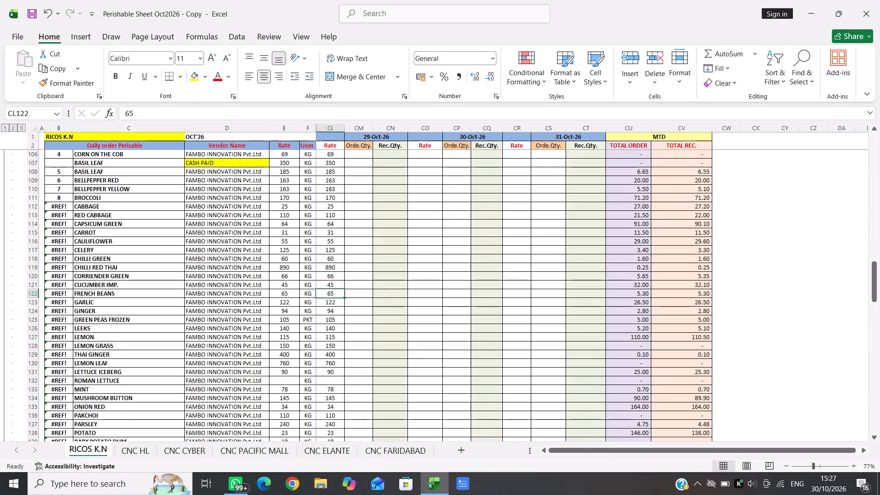
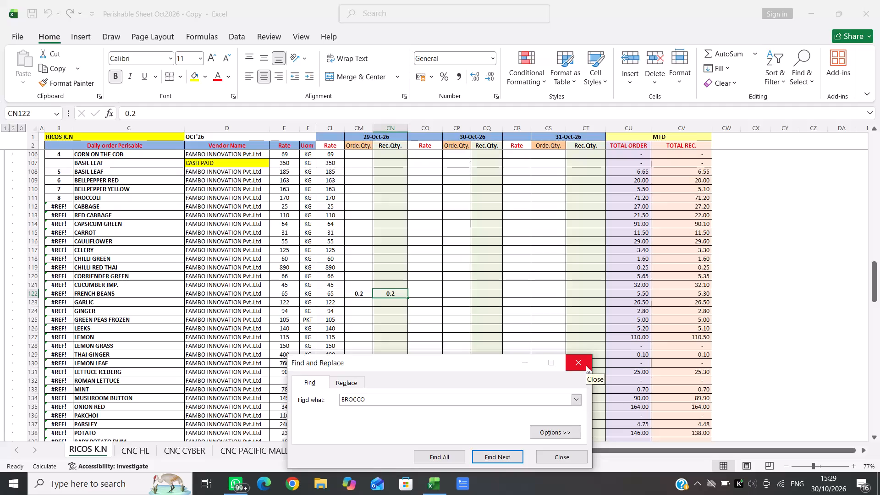
Enter 3 as the 29-Oct-26 order quantity in the BROCCOLI row of the RICOS K.N sheet.
click(586, 365)
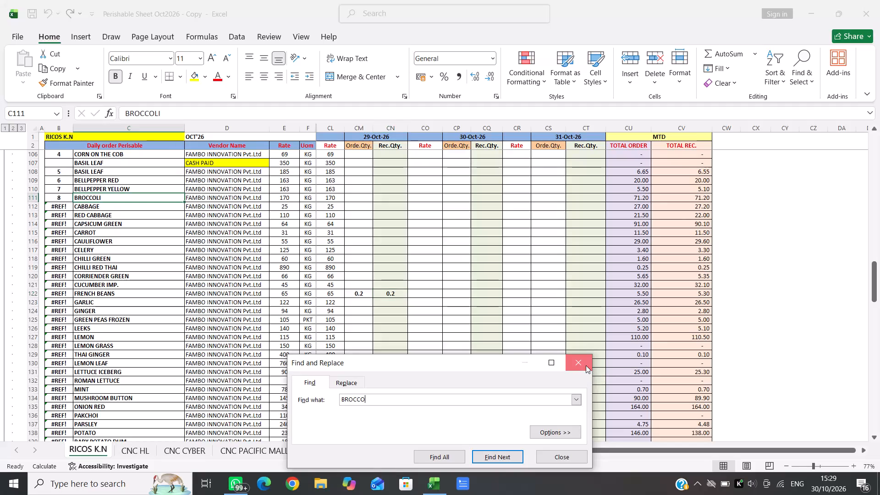
key(Right)
key(Right)
key(Right)
key(Right)
key(Right)
key(3)
key(Right)
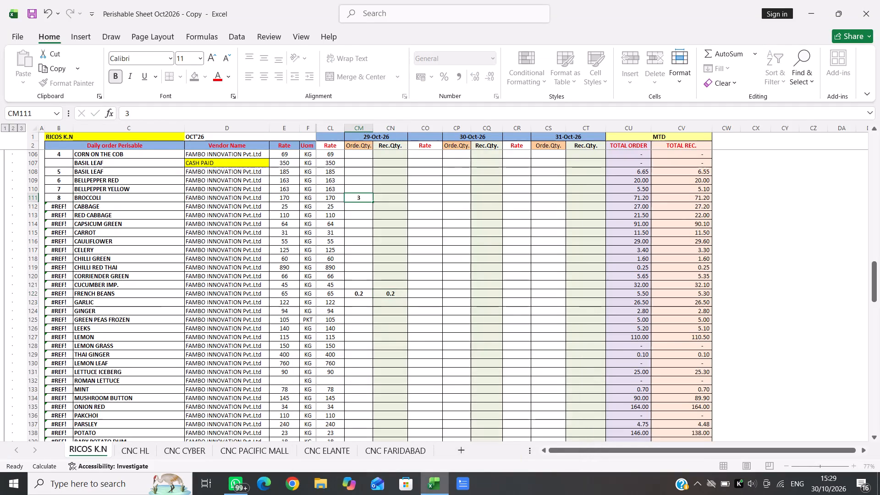
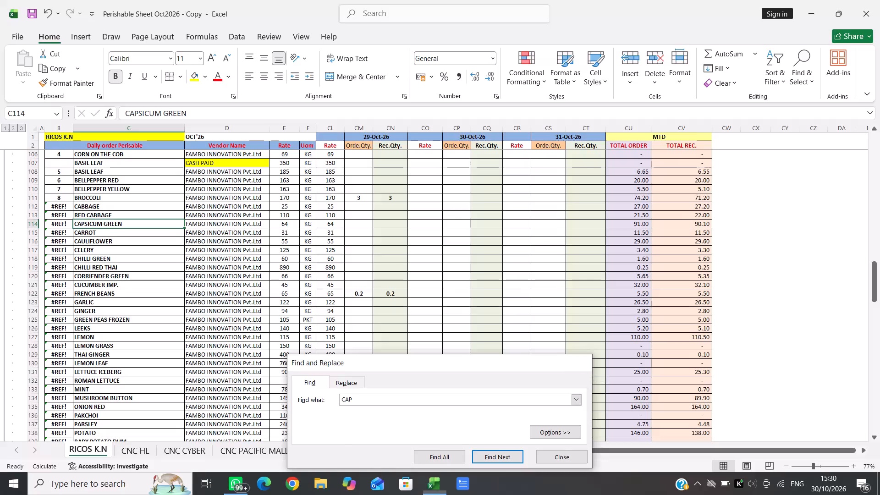
Enter 3 as the 29-Oct-26 order quantity in the CAPSICUM GREEN row of the RICOS K.N sheet.
key(Right)
key(Right)
key(Right)
key(Right)
key(Right)
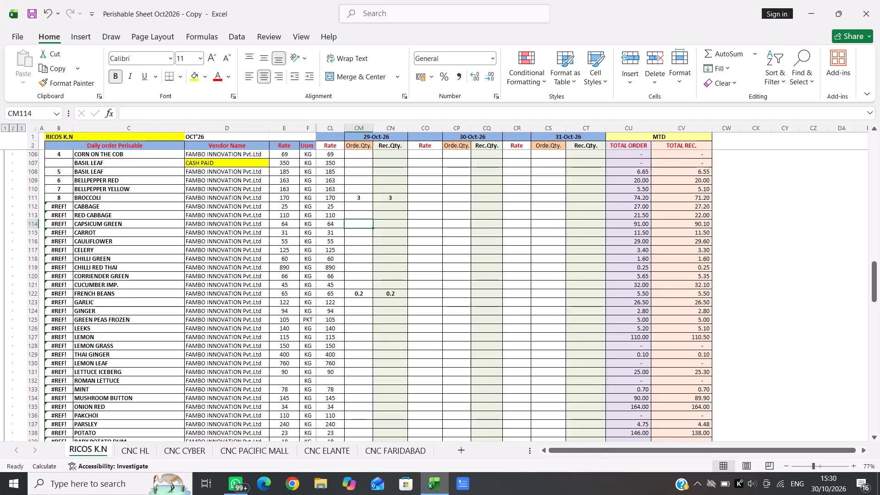
key(3)
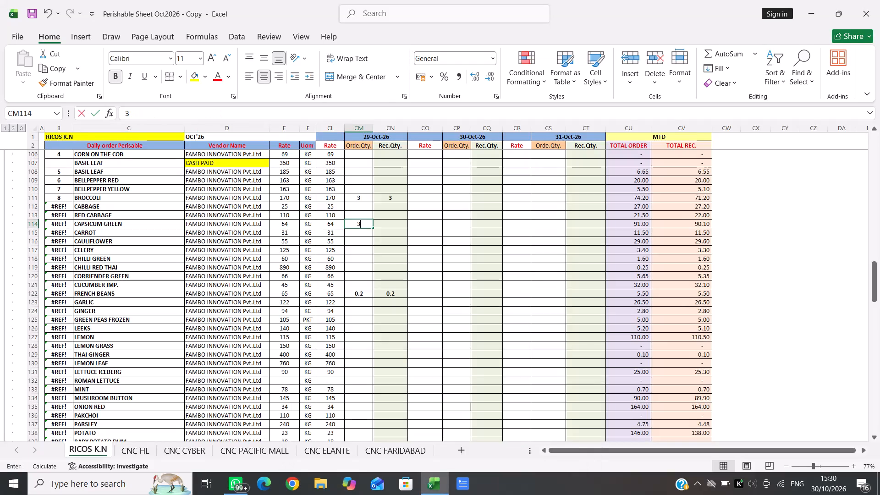
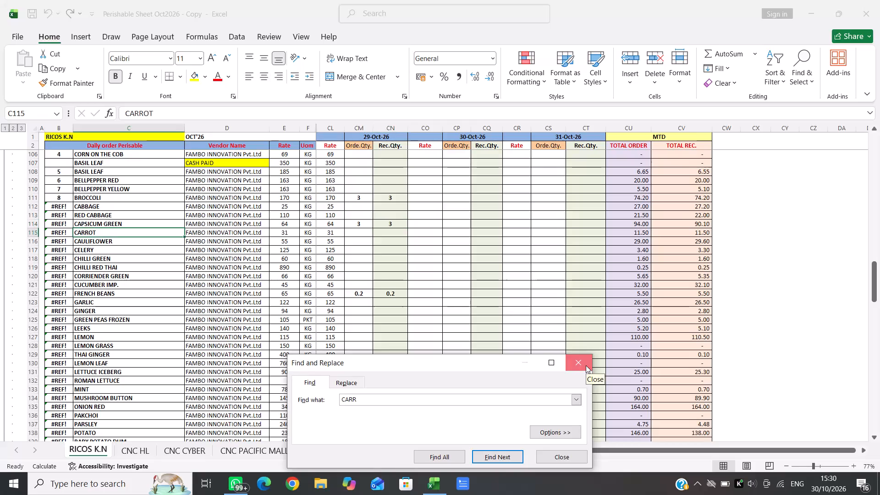
Close the search and move along the CARROT row of the RICOS K.N sheet toward its 29-Oct-26 quantity cells.
click(586, 365)
key(Right)
key(Right)
key(Right)
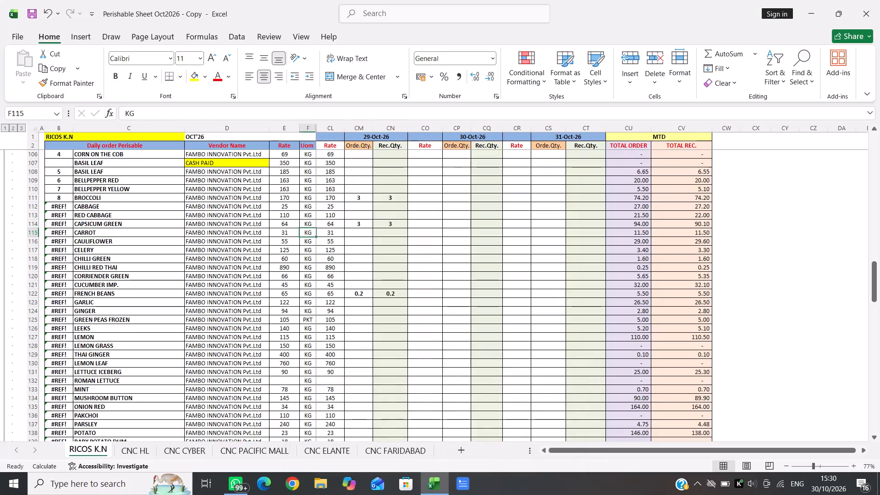
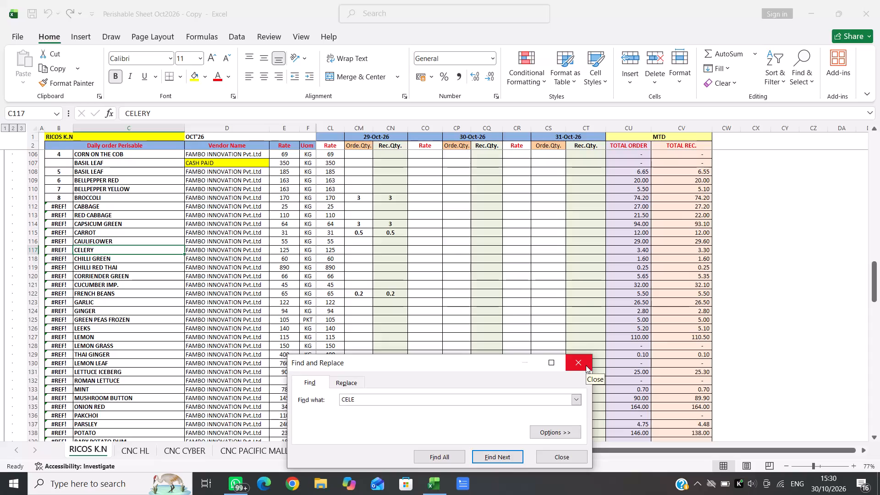
Close the search and enter 0.2 as both the ordered and received quantity of CELERY for 29-Oct-26 on the RICOS K.N sheet.
click(586, 365)
key(Right)
key(Right)
key(Right)
key(Right)
key(Right)
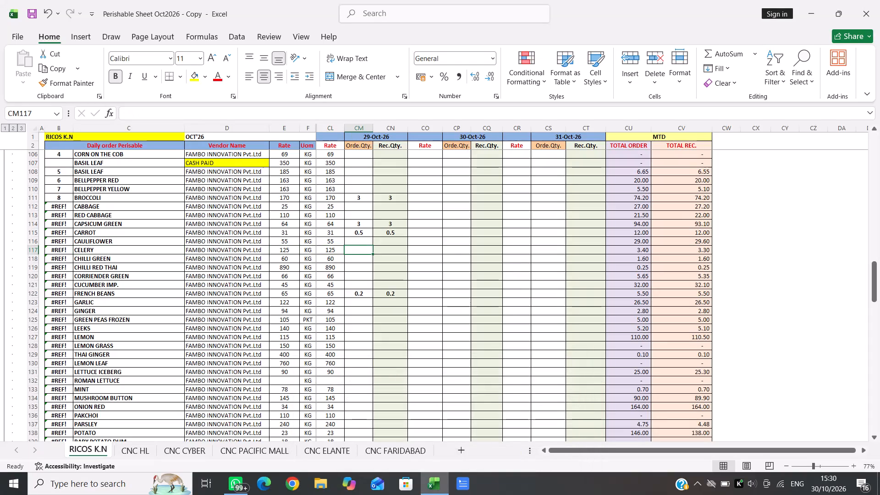
text(0.2)
key(Right)
text(0.2)
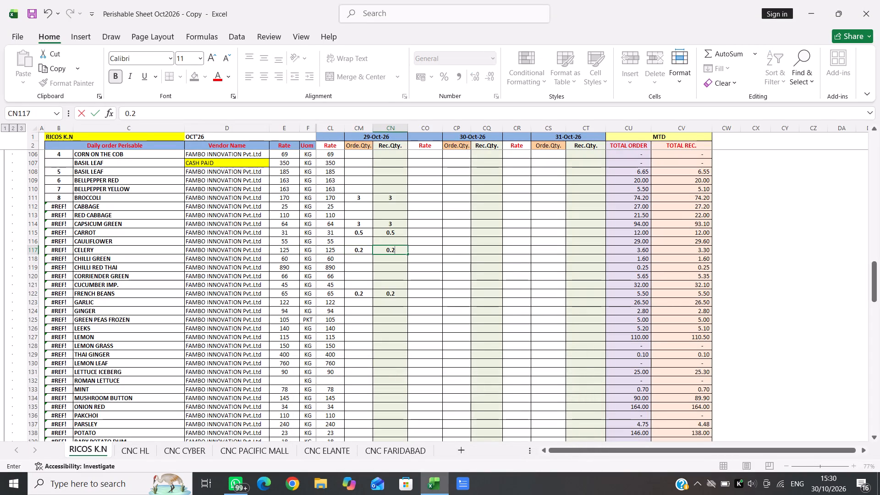
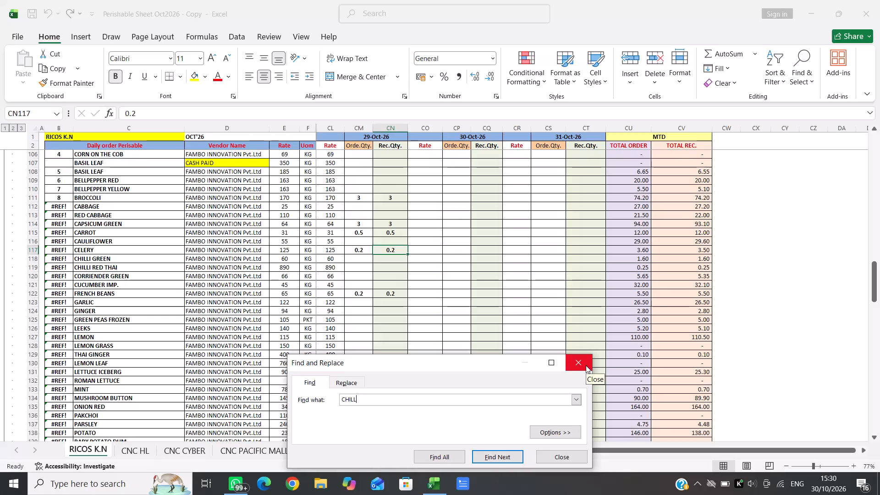
Search for CHILLI and enter 0.2 as the ordered quantity of CHILLI GREEN for 29-Oct-26 on the RICOS K.N sheet.
key(Return)
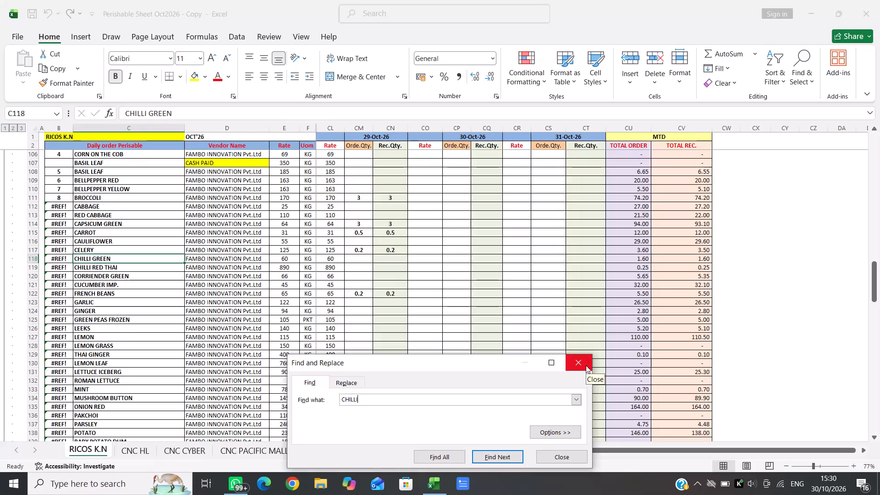
click(586, 365)
key(Right)
key(Right)
key(Right)
key(Right)
key(Right)
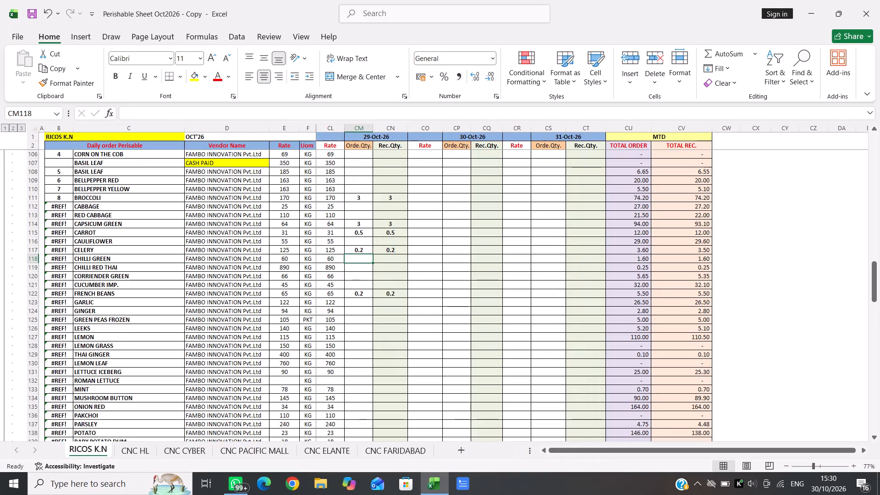
text(0.2)
key(Right)
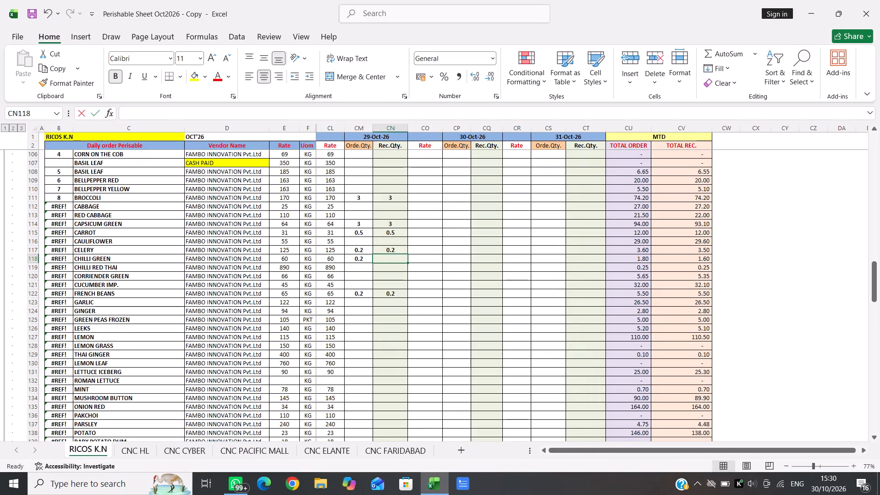